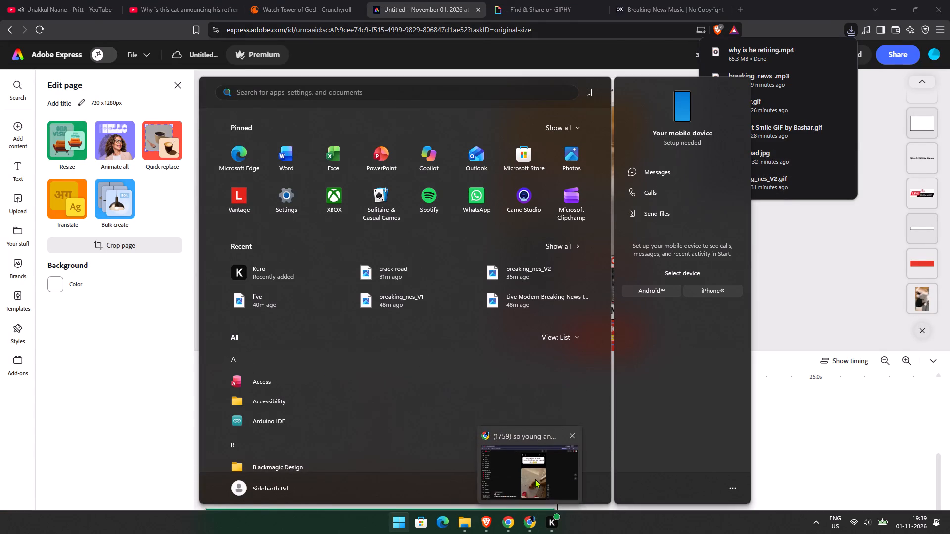
Switch to Chrome and open your own YouTube channel page, reloading it.
{"action": "left_click", "coordinate": [524, 526]}
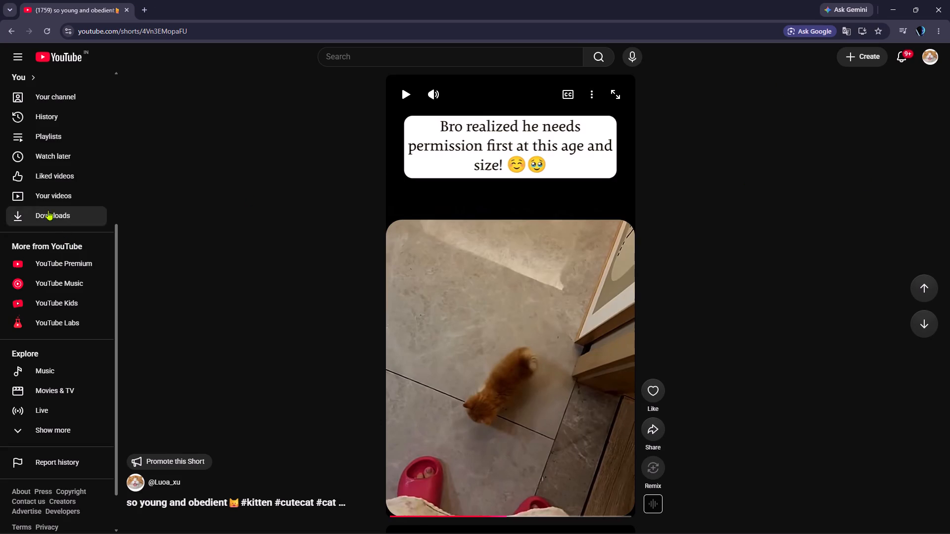
{"action": "left_click", "coordinate": [45, 100]}
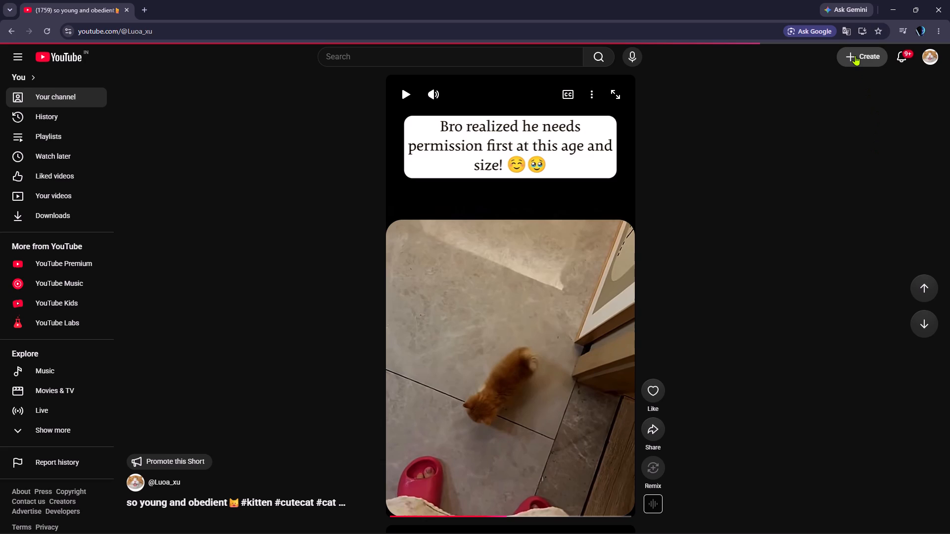
{"action": "left_click", "coordinate": [47, 29]}
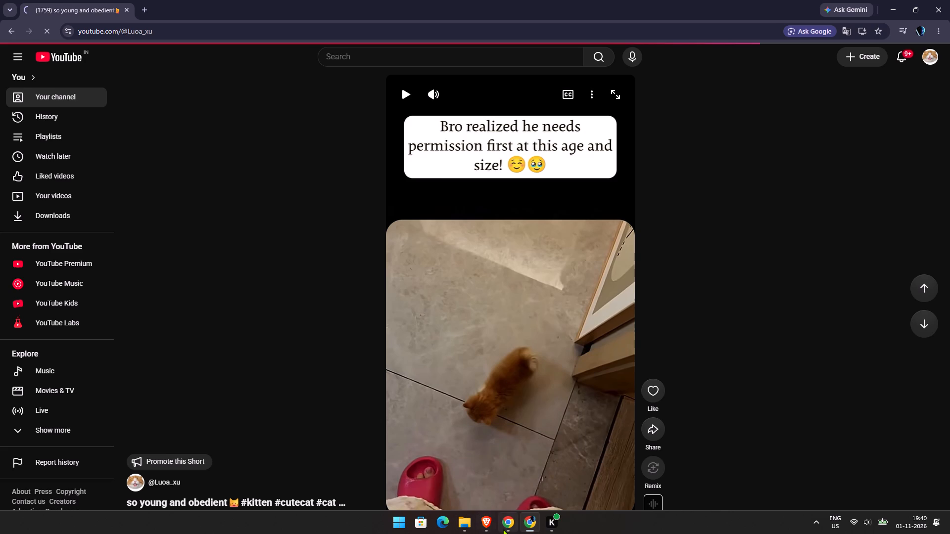
{"action": "left_click", "coordinate": [523, 472]}
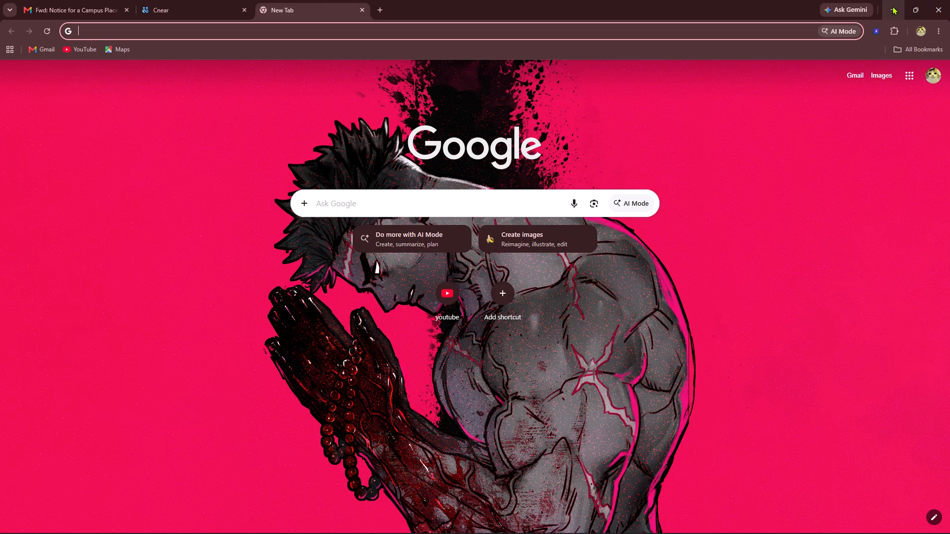
{"action": "left_click", "coordinate": [892, 0]}
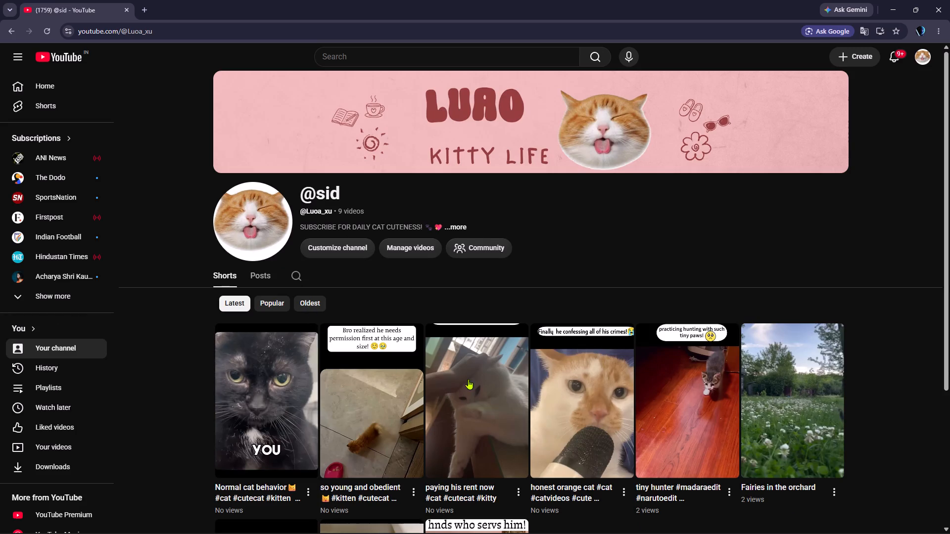
Start a video upload for the channel and choose the file "why is he retiring" from the processed folder.
{"action": "left_click", "coordinate": [844, 49]}
{"action": "left_click", "coordinate": [855, 80]}
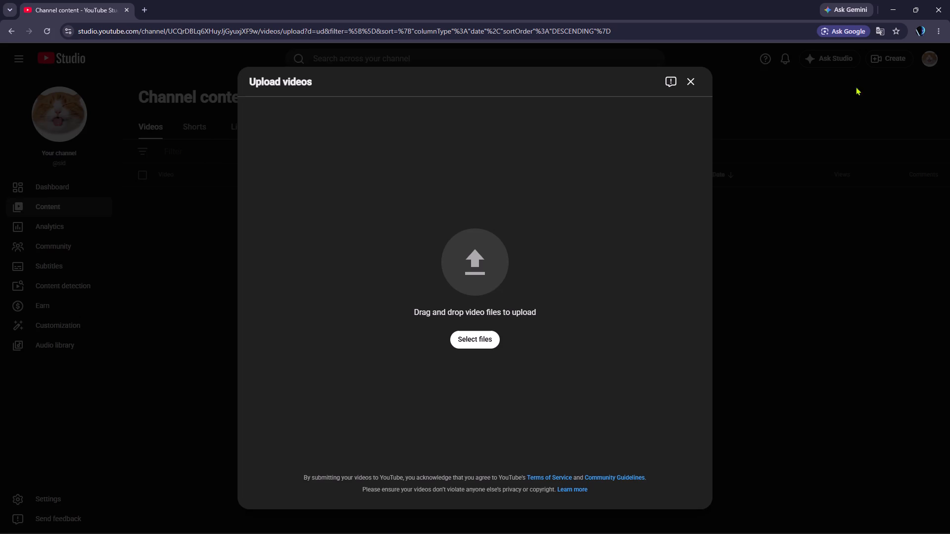
{"action": "left_click", "coordinate": [481, 333]}
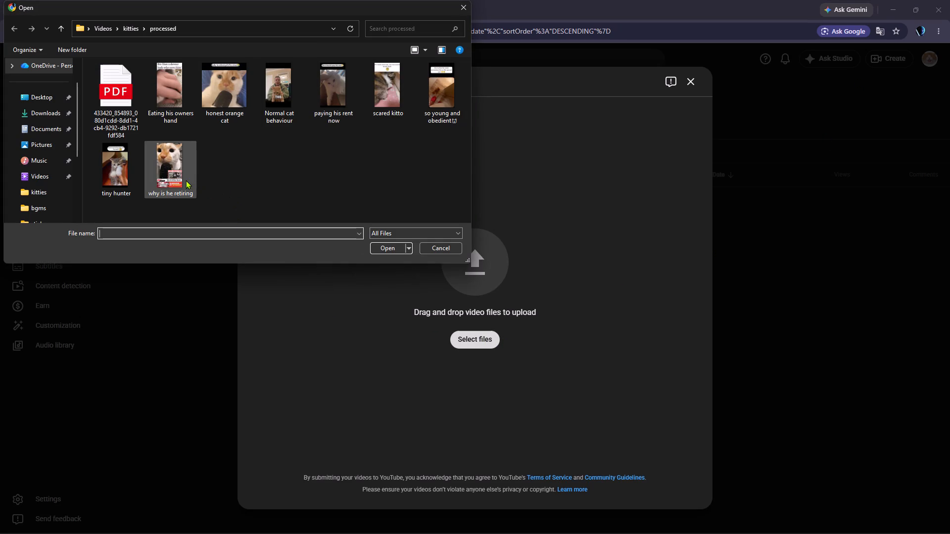
{"action": "left_click", "coordinate": [180, 178]}
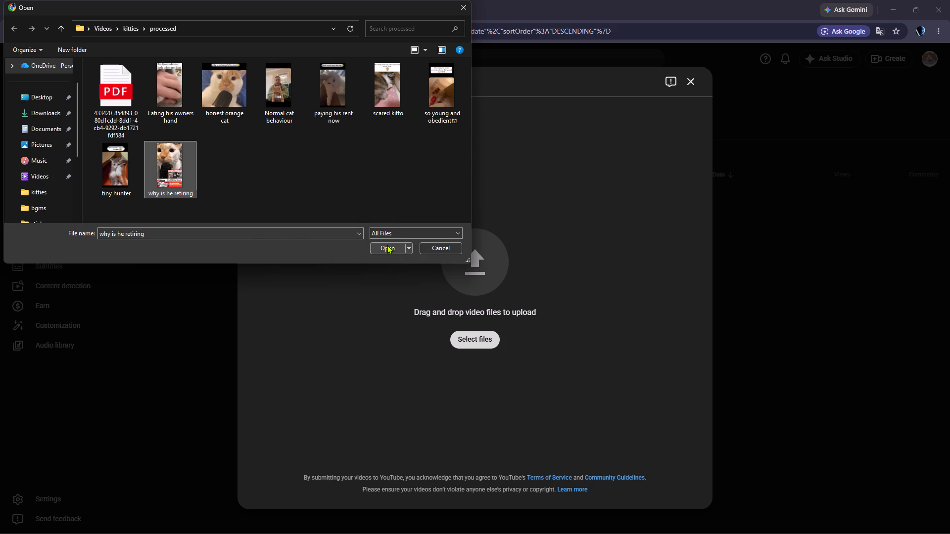
{"action": "left_click", "coordinate": [387, 245]}
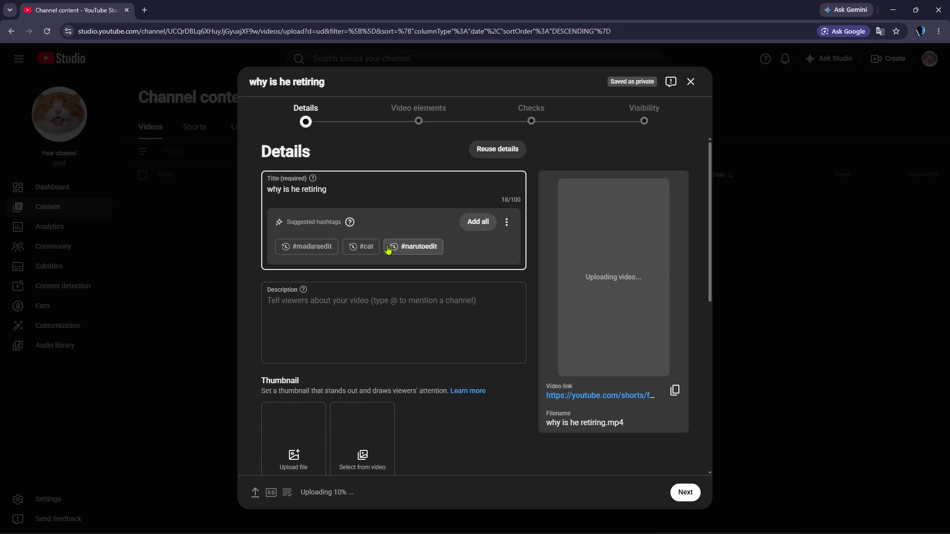
Add a question mark to the end of the video title and append the suggested hashtag #cat.
{"action": "left_click", "coordinate": [344, 191]}
{"action": "key", "text": "shift+question"}
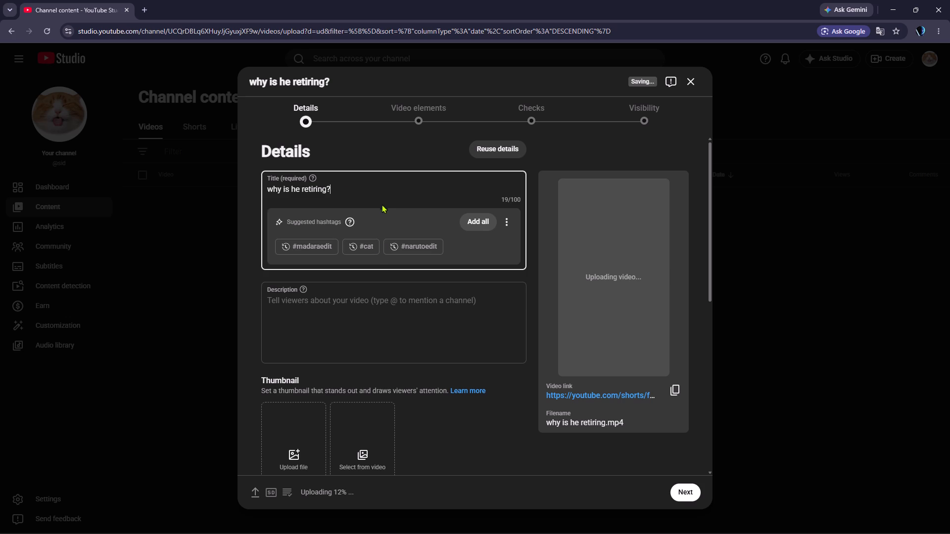
{"action": "left_click", "coordinate": [365, 244]}
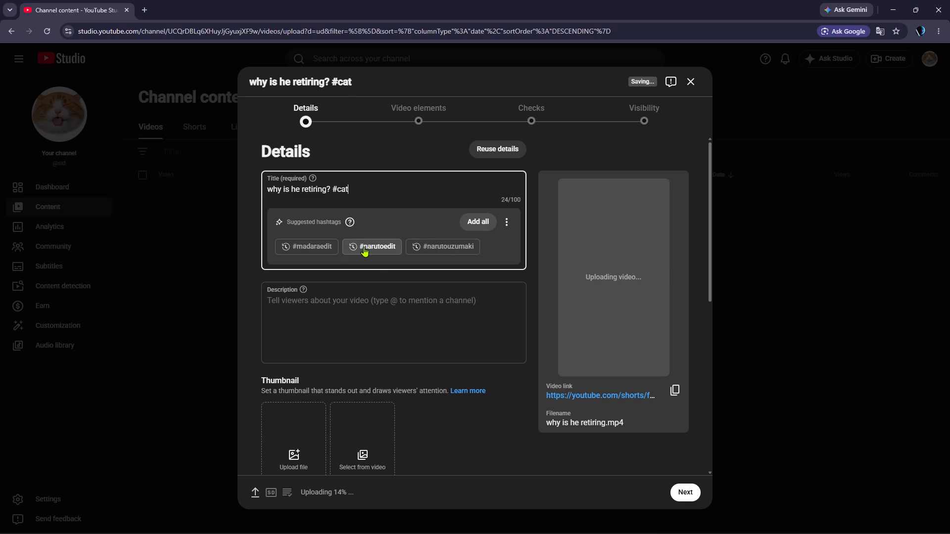
Insert the crying cat emoji in the title right after the question mark, before #cat.
{"action": "left_click", "coordinate": [330, 190]}
{"action": "key", "text": "super+semicolon"}
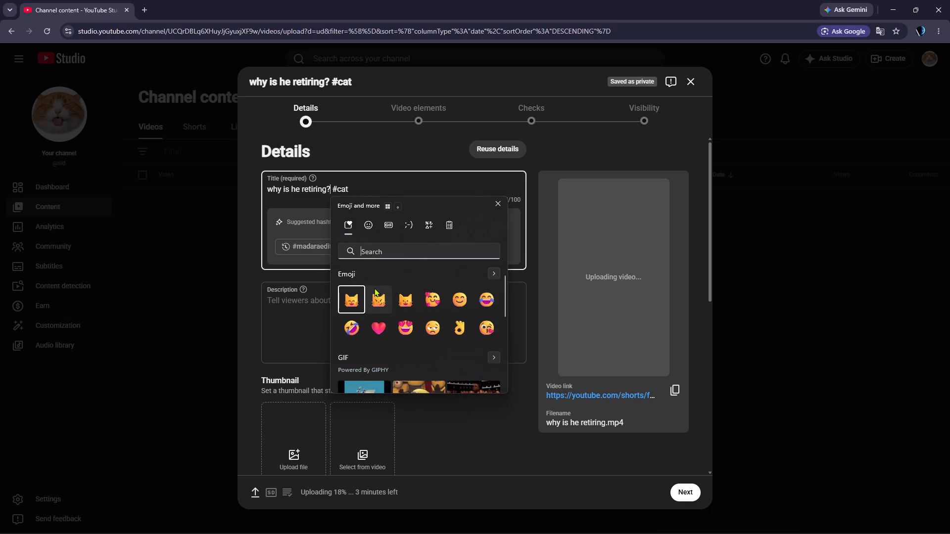
{"action": "left_click", "coordinate": [368, 226]}
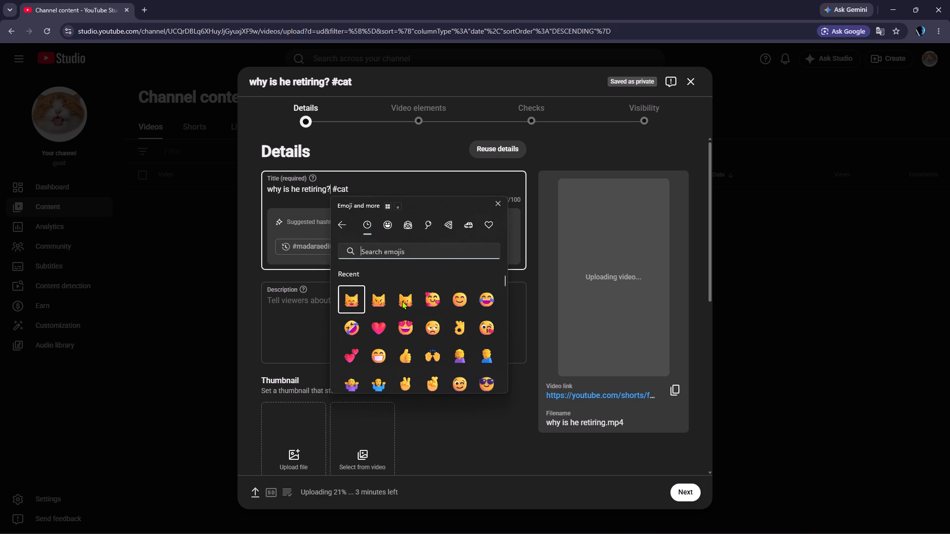
{"action": "scroll", "coordinate": [402, 301], "scroll_direction": "down", "scroll_amount": 7}
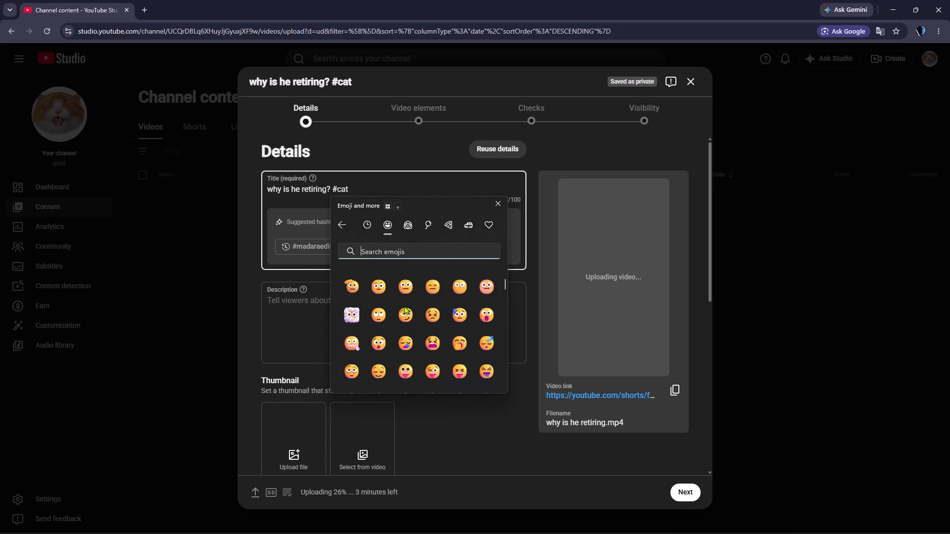
{"action": "scroll", "coordinate": [404, 306], "scroll_direction": "down", "scroll_amount": 4}
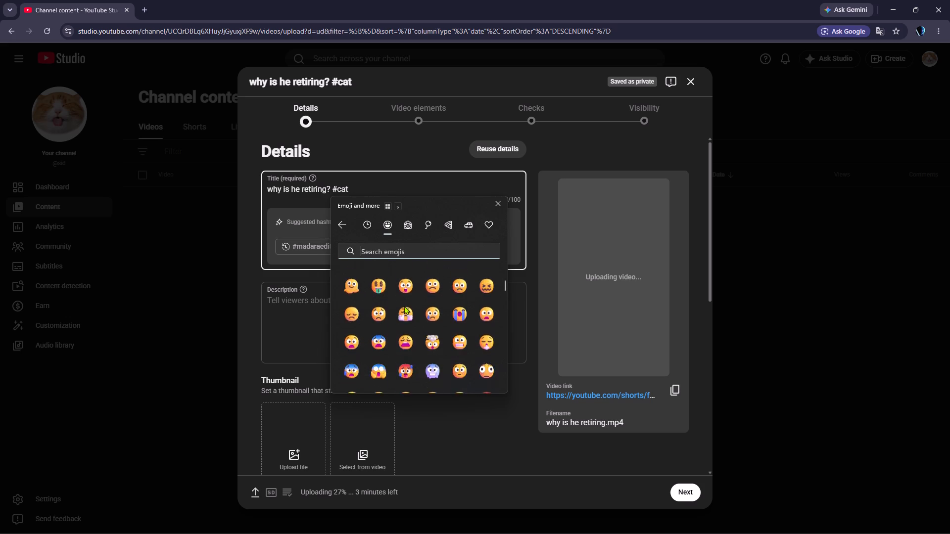
{"action": "scroll", "coordinate": [404, 306], "scroll_direction": "down", "scroll_amount": 3}
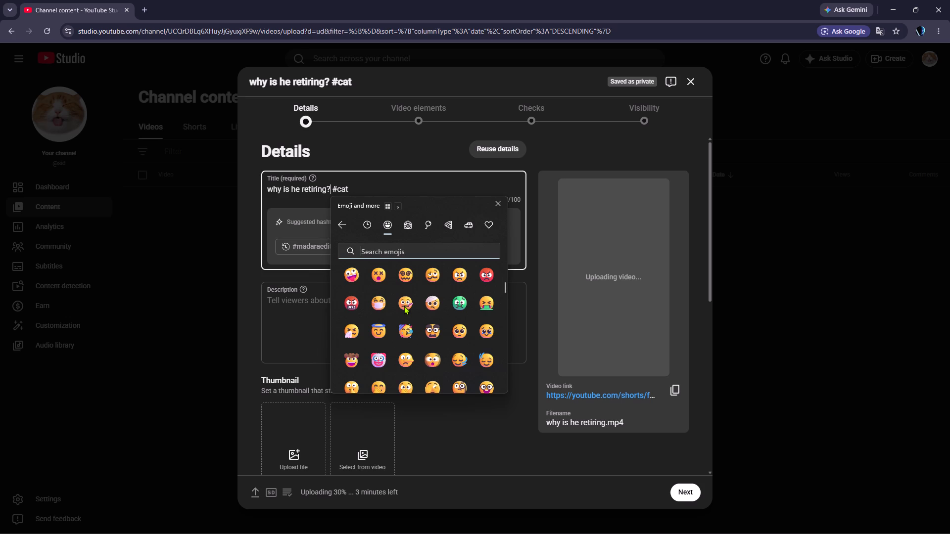
{"action": "scroll", "coordinate": [404, 306], "scroll_direction": "down", "scroll_amount": 2}
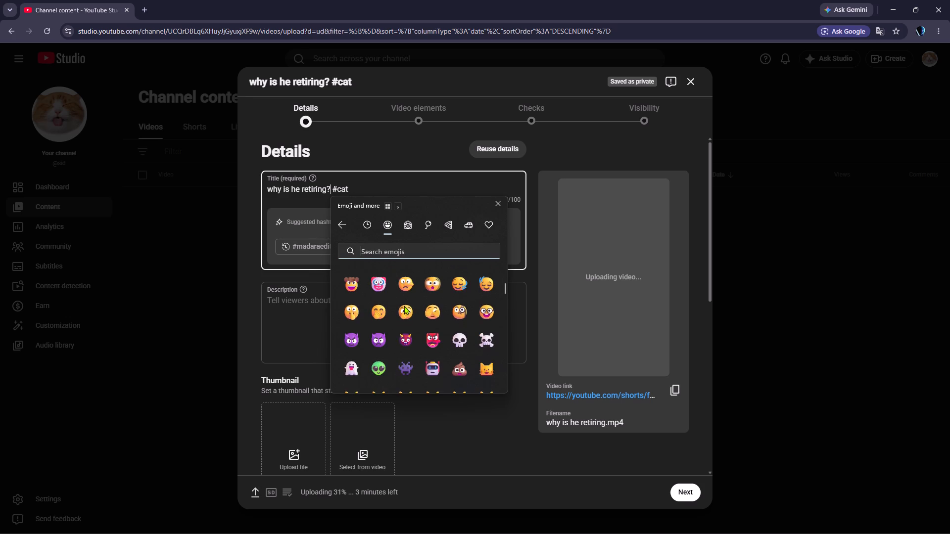
{"action": "scroll", "coordinate": [404, 306], "scroll_direction": "down", "scroll_amount": 1}
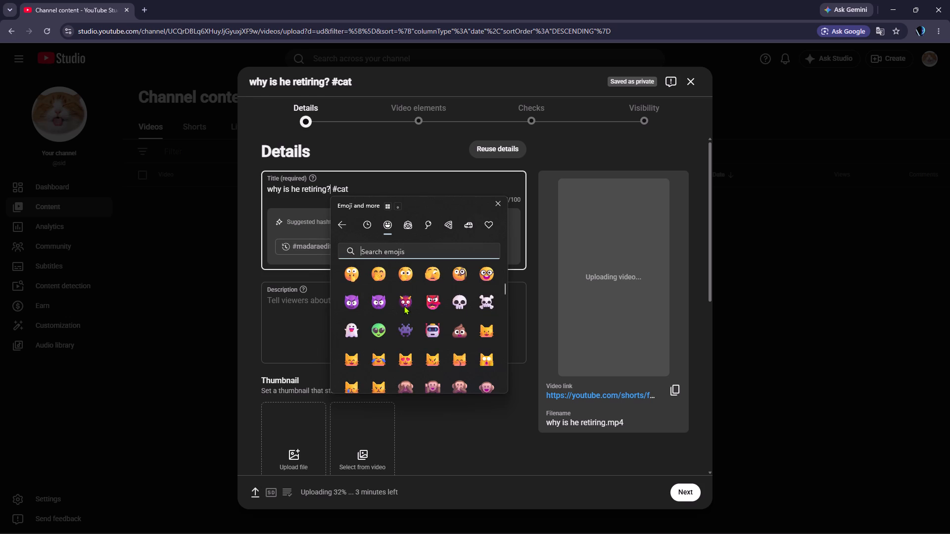
{"action": "scroll", "coordinate": [404, 306], "scroll_direction": "down", "scroll_amount": 1}
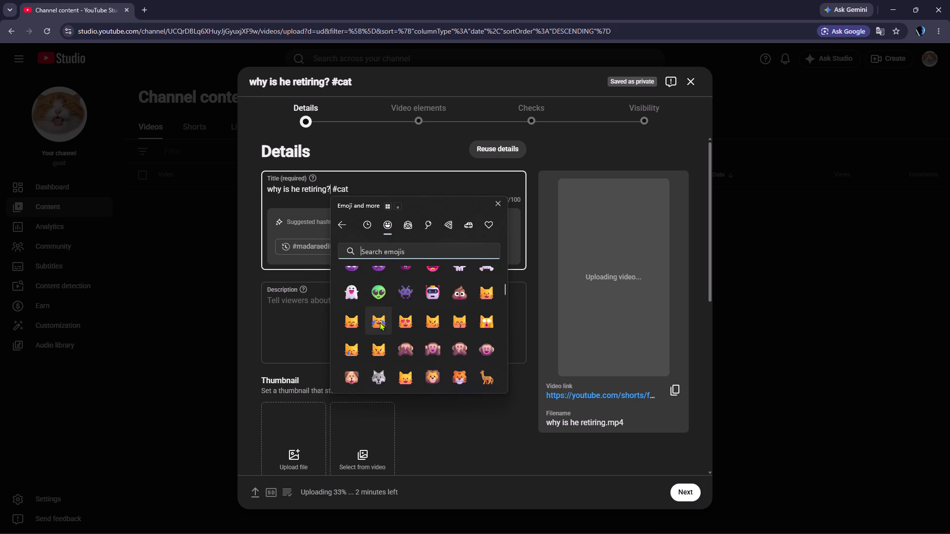
{"action": "left_click", "coordinate": [350, 349]}
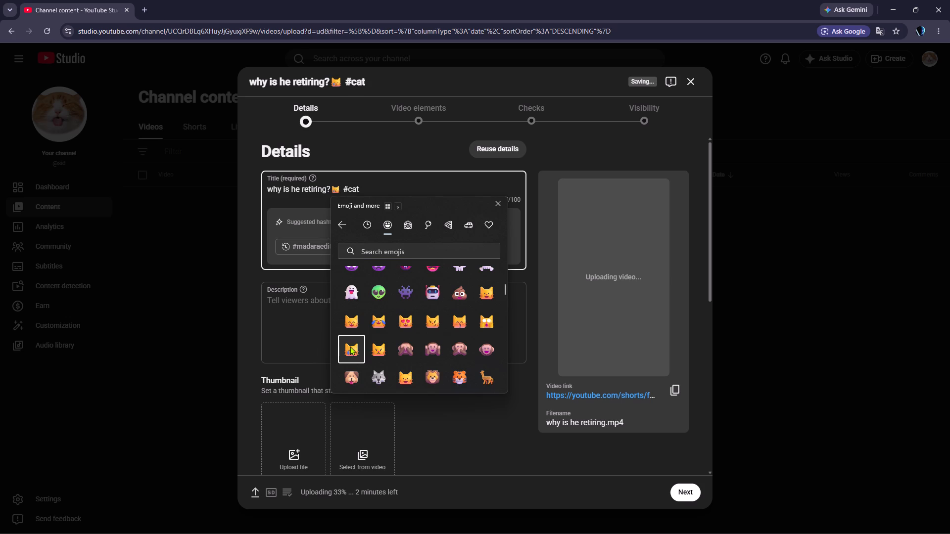
Insert the declining chart emoji in the title right after the crying cat emoji.
{"action": "scroll", "coordinate": [383, 323], "scroll_direction": "down", "scroll_amount": 5}
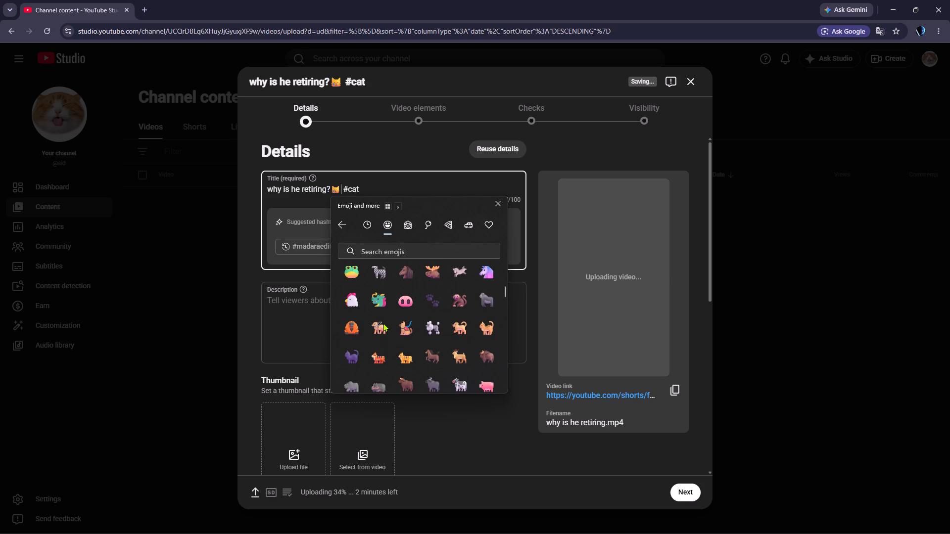
{"action": "scroll", "coordinate": [383, 323], "scroll_direction": "down", "scroll_amount": 8}
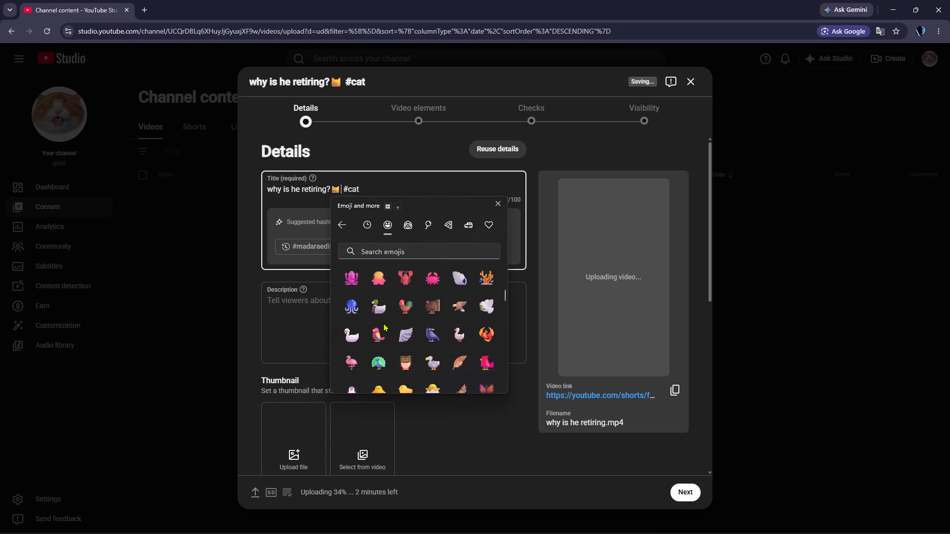
{"action": "scroll", "coordinate": [383, 323], "scroll_direction": "down", "scroll_amount": 7}
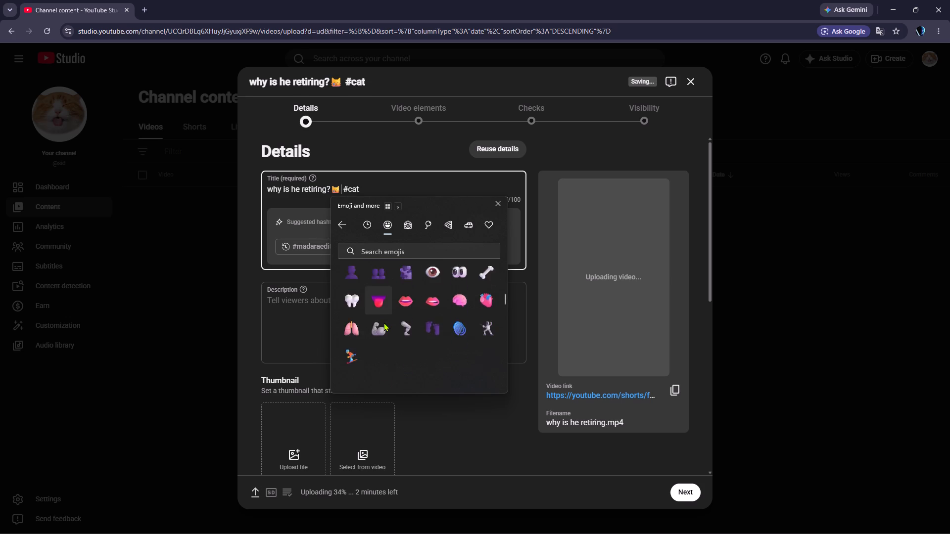
{"action": "scroll", "coordinate": [383, 322], "scroll_direction": "down", "scroll_amount": 4}
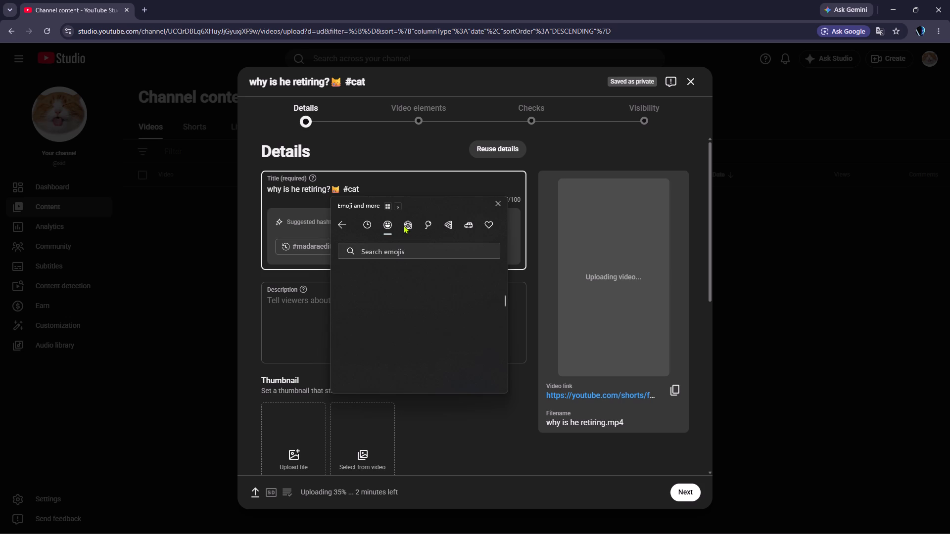
{"action": "left_click", "coordinate": [404, 225]}
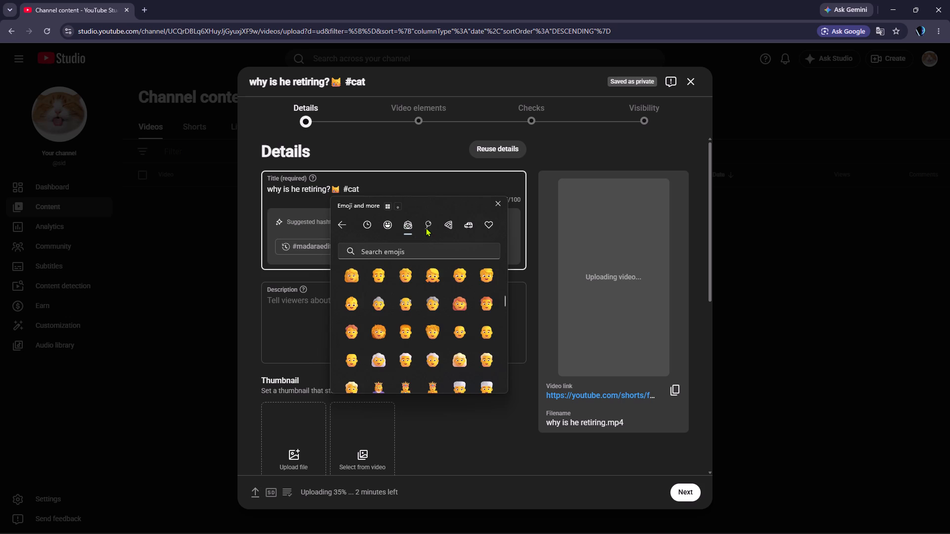
{"action": "left_click", "coordinate": [426, 227]}
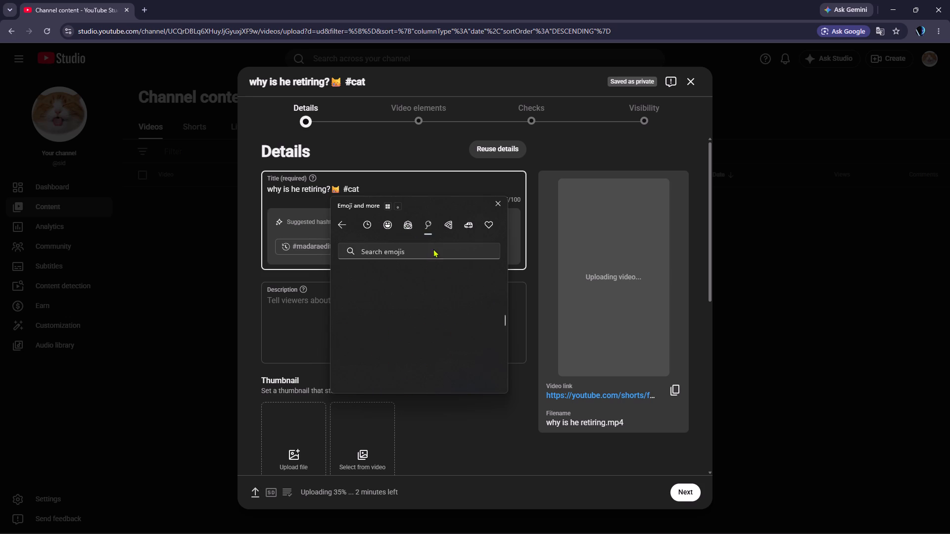
{"action": "scroll", "coordinate": [450, 303], "scroll_direction": "down", "scroll_amount": 4}
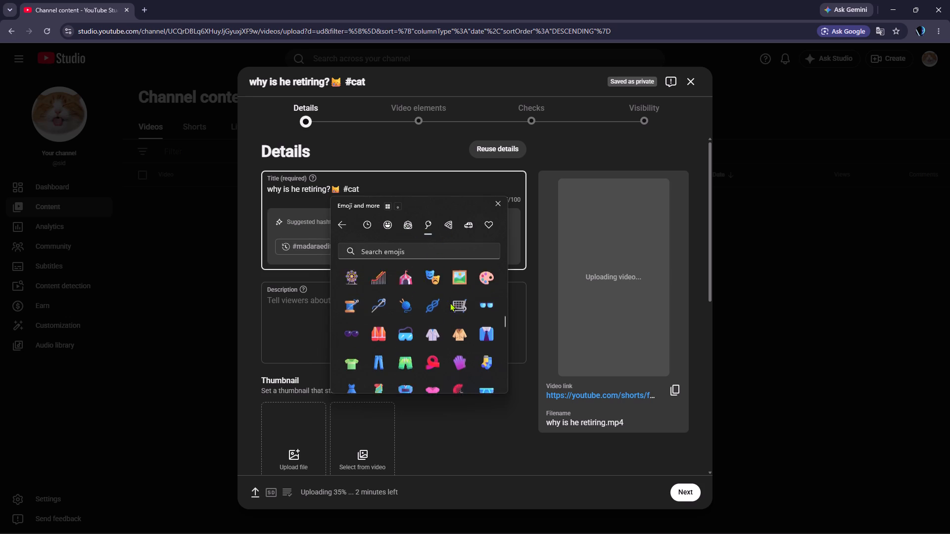
{"action": "scroll", "coordinate": [450, 303], "scroll_direction": "down", "scroll_amount": 4}
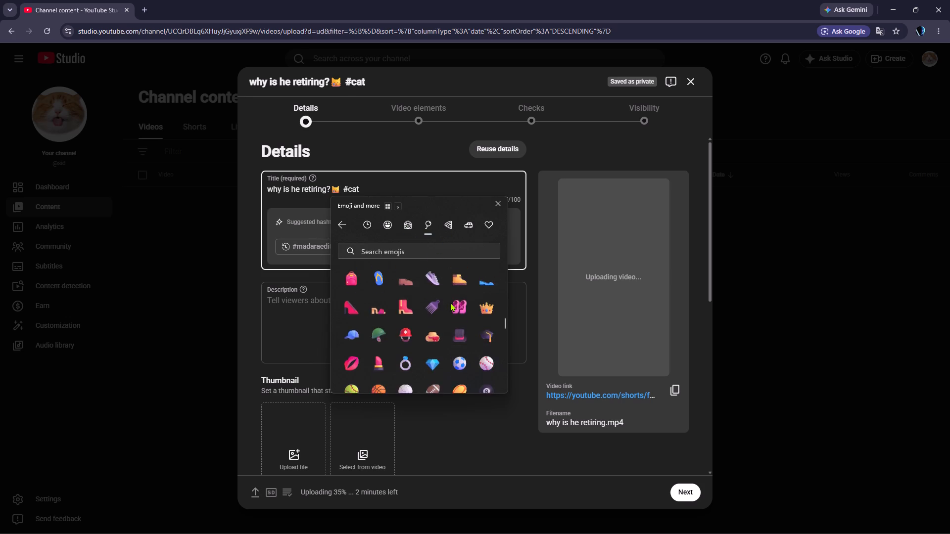
{"action": "scroll", "coordinate": [450, 303], "scroll_direction": "down", "scroll_amount": 9}
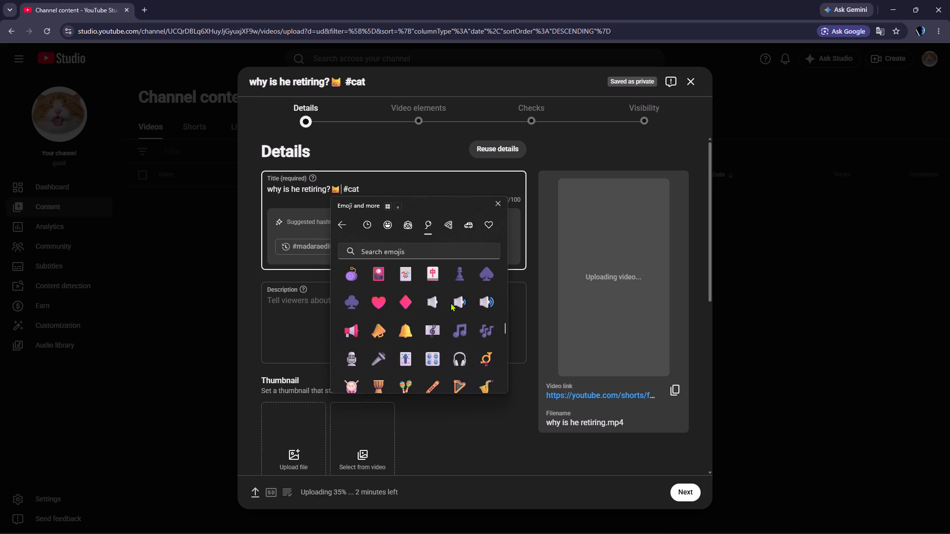
{"action": "scroll", "coordinate": [450, 303], "scroll_direction": "down", "scroll_amount": 4}
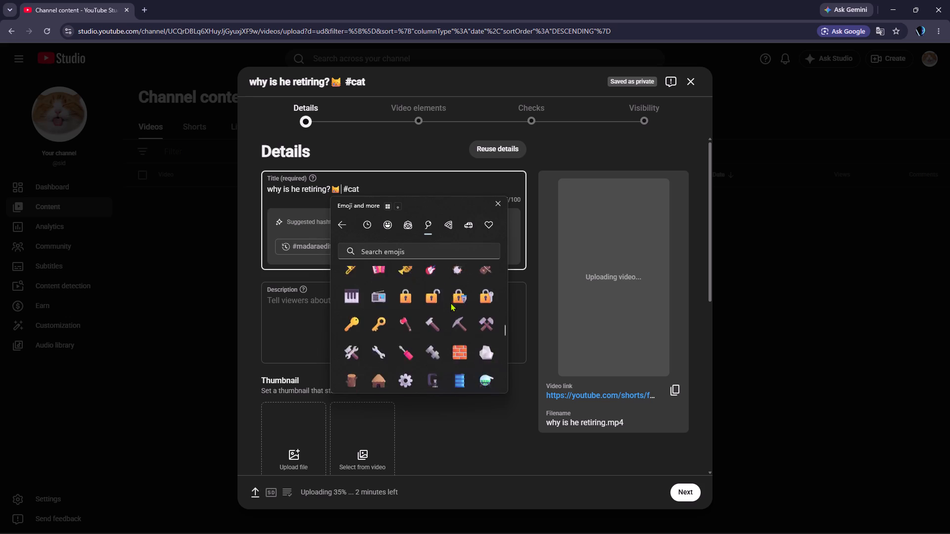
{"action": "scroll", "coordinate": [450, 303], "scroll_direction": "down", "scroll_amount": 6}
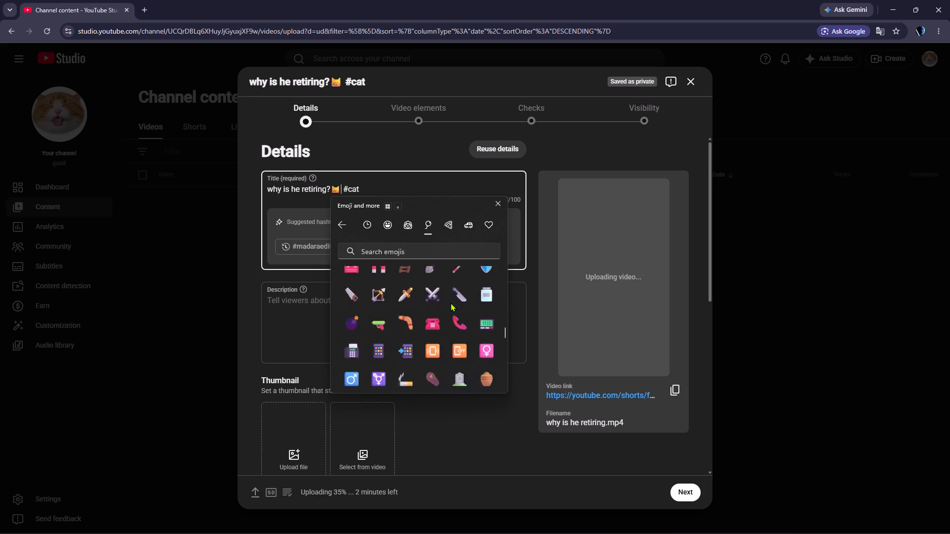
{"action": "scroll", "coordinate": [450, 303], "scroll_direction": "down", "scroll_amount": 5}
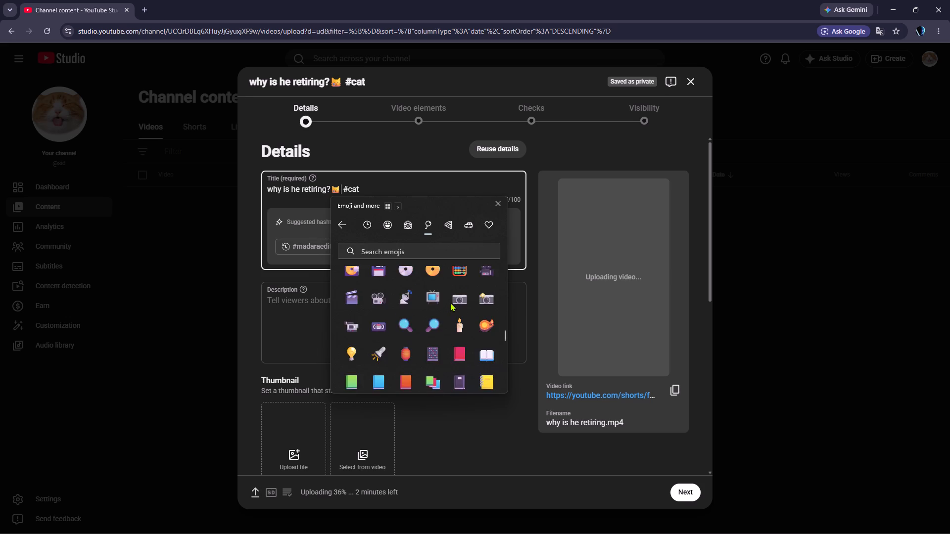
{"action": "scroll", "coordinate": [450, 303], "scroll_direction": "down", "scroll_amount": 6}
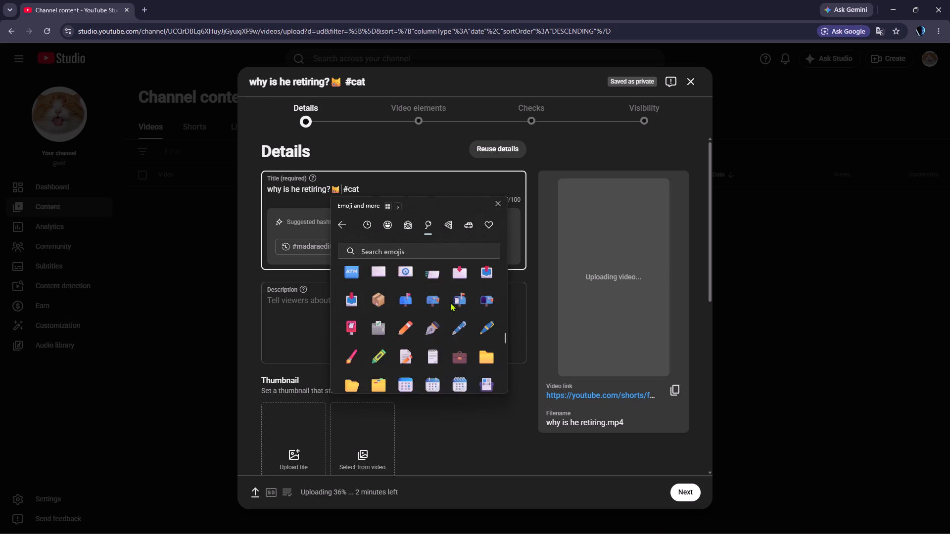
{"action": "scroll", "coordinate": [450, 303], "scroll_direction": "down", "scroll_amount": 3}
{"action": "left_click", "coordinate": [379, 295]}
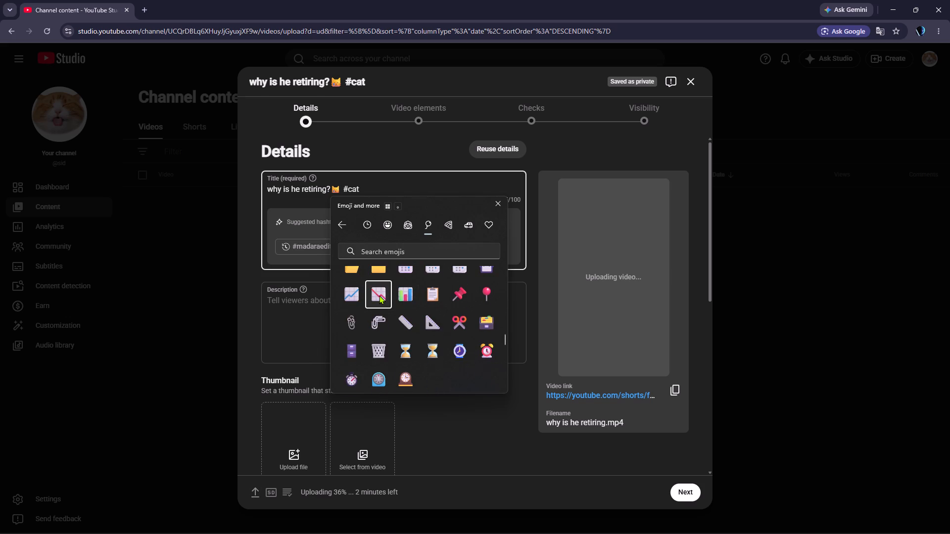
{"action": "left_click", "coordinate": [384, 184]}
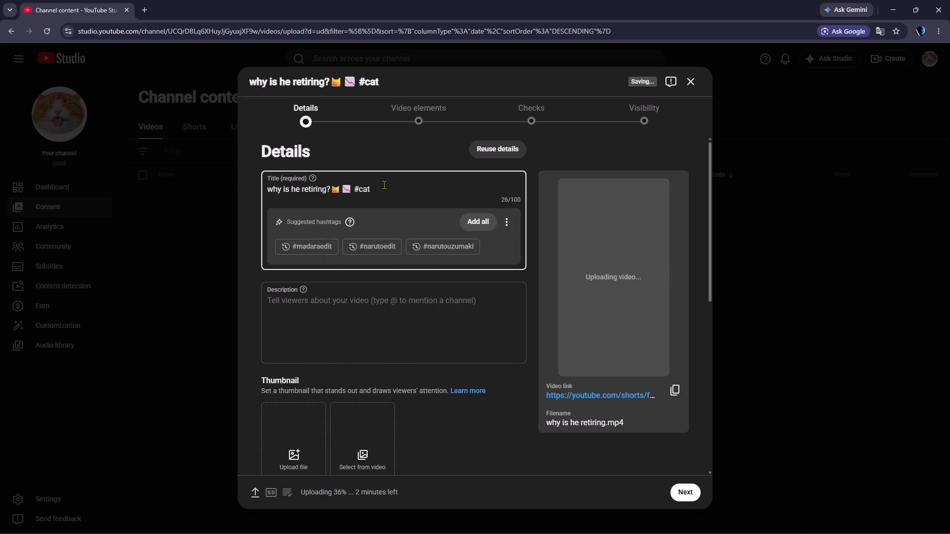
Add the hashtag #kitty to the end of the title, after #cat.
{"action": "left_click", "coordinate": [378, 188]}
{"action": "key", "text": "shift+numbersign"}
{"action": "key", "text": "Left"}
{"action": "key", "text": "space"}
{"action": "key", "text": "Right"}
{"action": "key", "text": "c"}
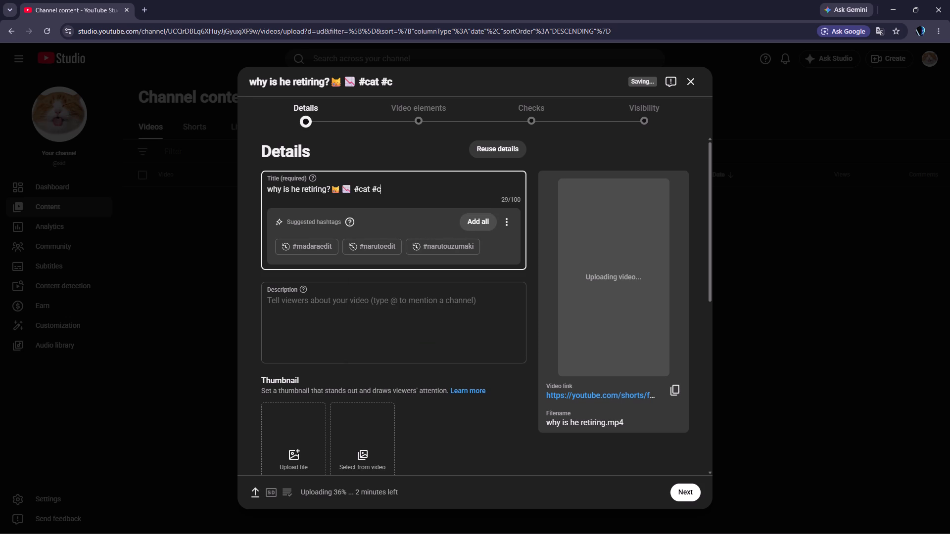
{"action": "key", "text": "a"}
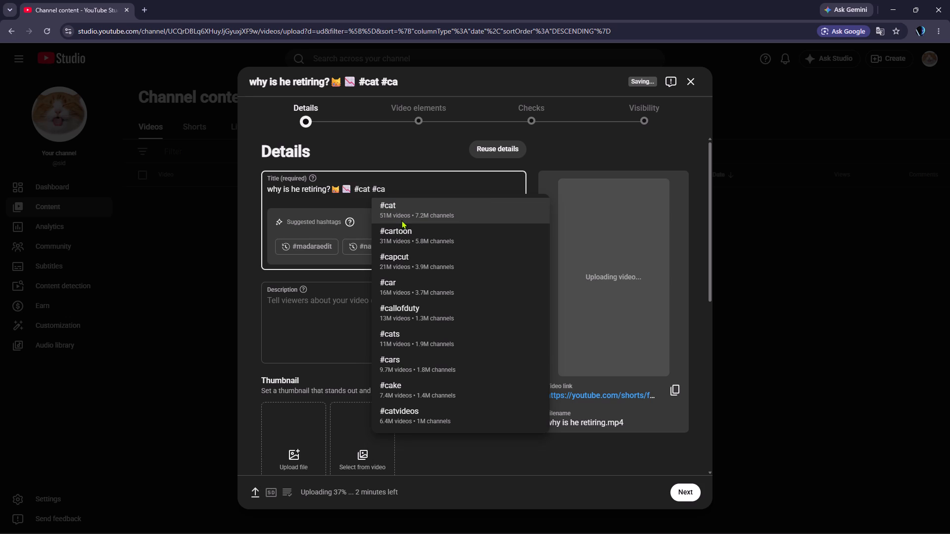
{"action": "key", "text": "BackSpace"}
{"action": "key", "text": "BackSpace"}
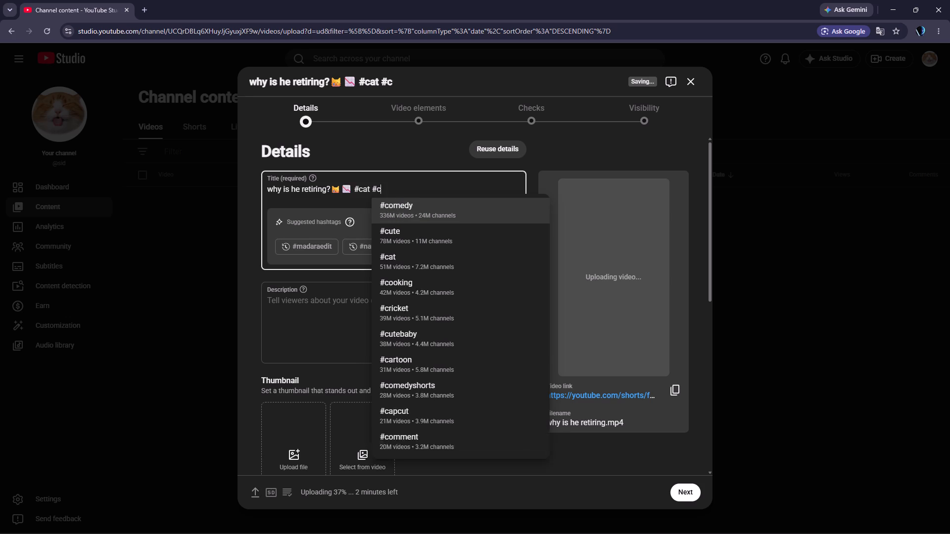
{"action": "type", "text": "kitty"}
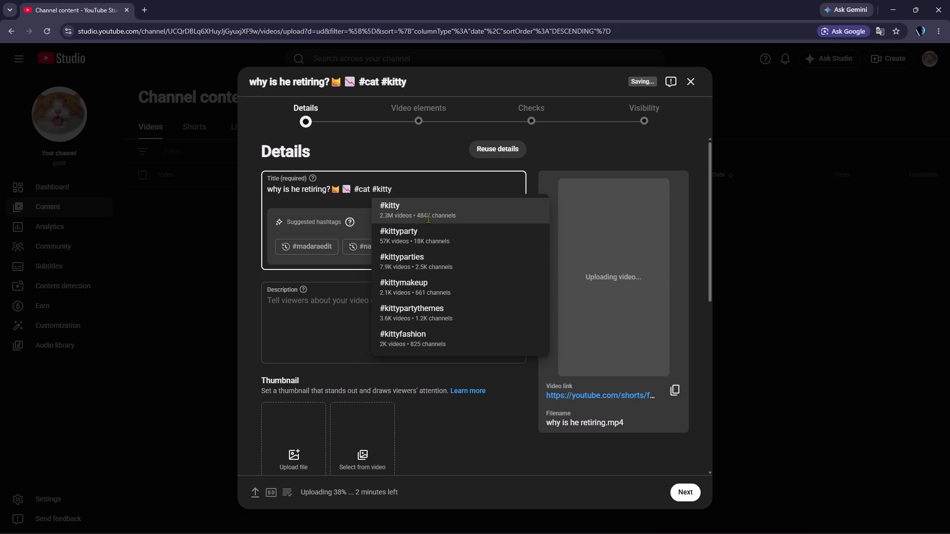
{"action": "left_click", "coordinate": [429, 215]}
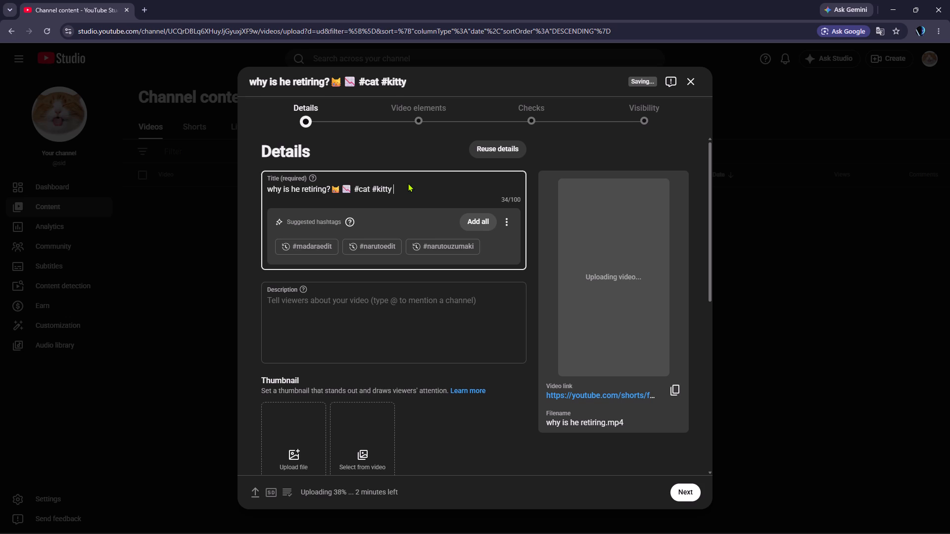
Append the suggested hashtags #madaraedit, #narutoedit, #narutouzumaki, #kitten, #onepieceamv, #onepieceedit and #yuta to the title.
{"action": "left_click", "coordinate": [317, 237]}
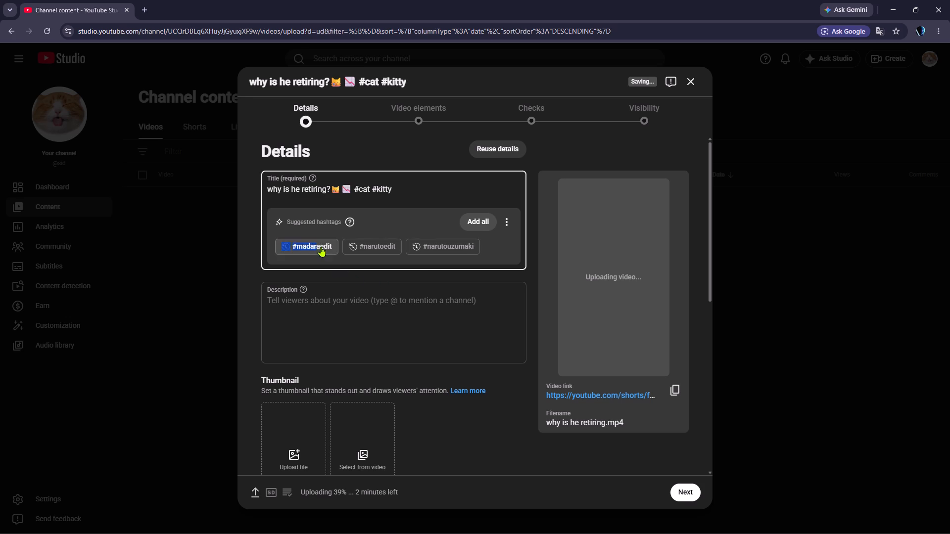
{"action": "left_click", "coordinate": [321, 247]}
{"action": "left_click", "coordinate": [474, 220]}
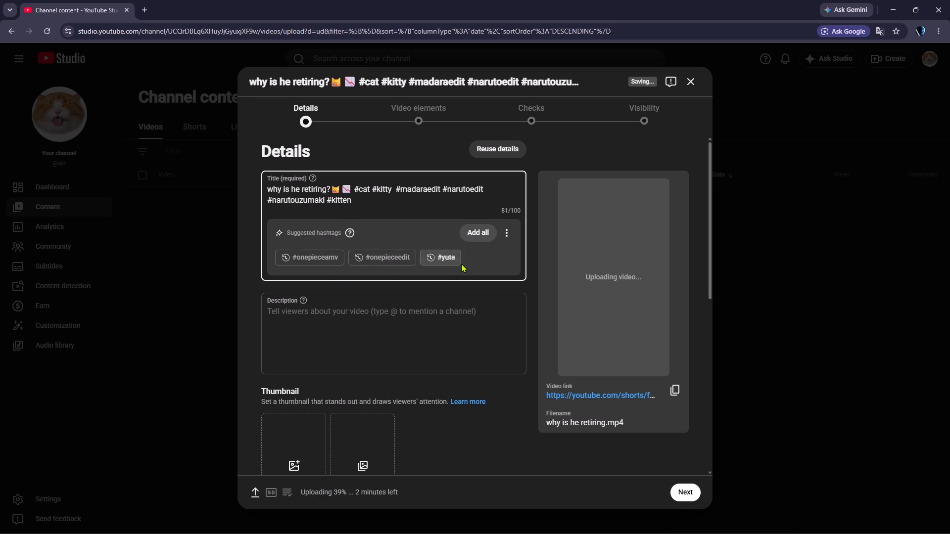
{"action": "left_click", "coordinate": [471, 233]}
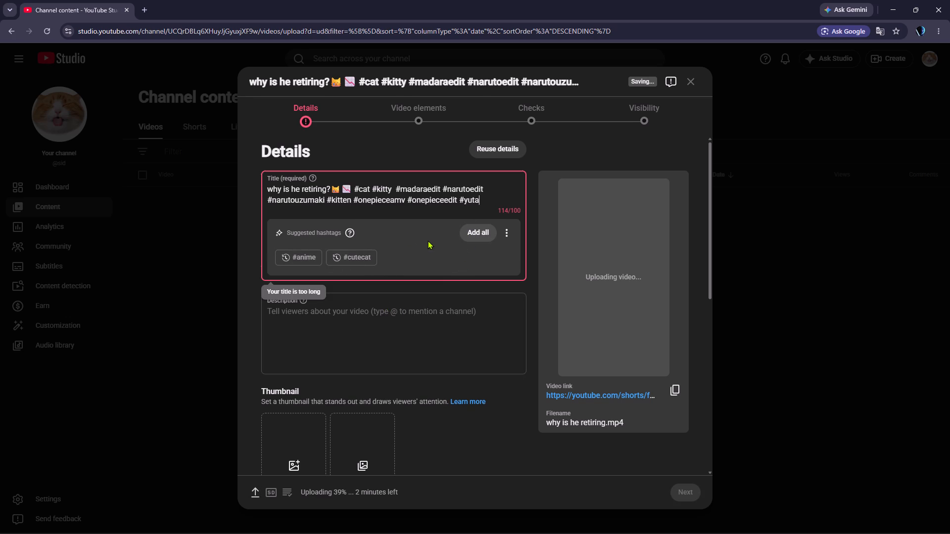
Shorten the title by deleting #yuta, #onepieceedit and the "amv" ending, so that it ends with #onepiece.
{"action": "key", "text": "BackSpace"}
{"action": "key", "text": "BackSpace"}
{"action": "key", "text": "BackSpace"}
{"action": "key", "text": "BackSpace"}
{"action": "key", "text": "BackSpace"}
{"action": "key", "text": "BackSpace"}
{"action": "key", "text": "BackSpace"}
{"action": "key", "text": "BackSpace"}
{"action": "key", "text": "BackSpace"}
{"action": "key", "text": "BackSpace"}
{"action": "key", "text": "BackSpace"}
{"action": "key", "text": "BackSpace"}
{"action": "key", "text": "BackSpace"}
{"action": "key", "text": "BackSpace"}
{"action": "key", "text": "BackSpace"}
{"action": "key", "text": "BackSpace"}
{"action": "key", "text": "BackSpace"}
{"action": "key", "text": "BackSpace"}
{"action": "key", "text": "BackSpace"}
{"action": "key", "text": "BackSpace"}
{"action": "key", "text": "BackSpace"}
{"action": "key", "text": "BackSpace"}
{"action": "key", "text": "BackSpace"}
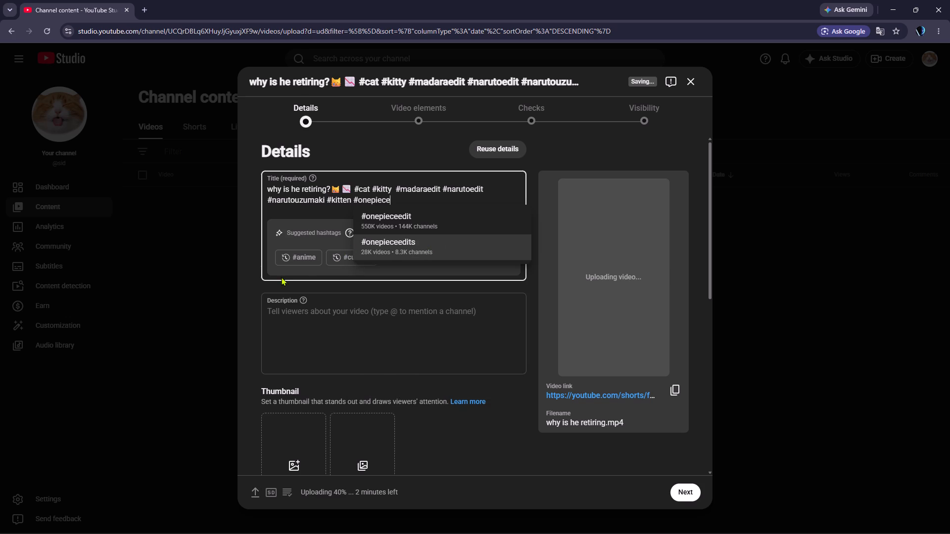
Write "Funny Cat meme" as the description's first line and, after a blank line, add "Luao".
{"action": "left_click", "coordinate": [307, 313]}
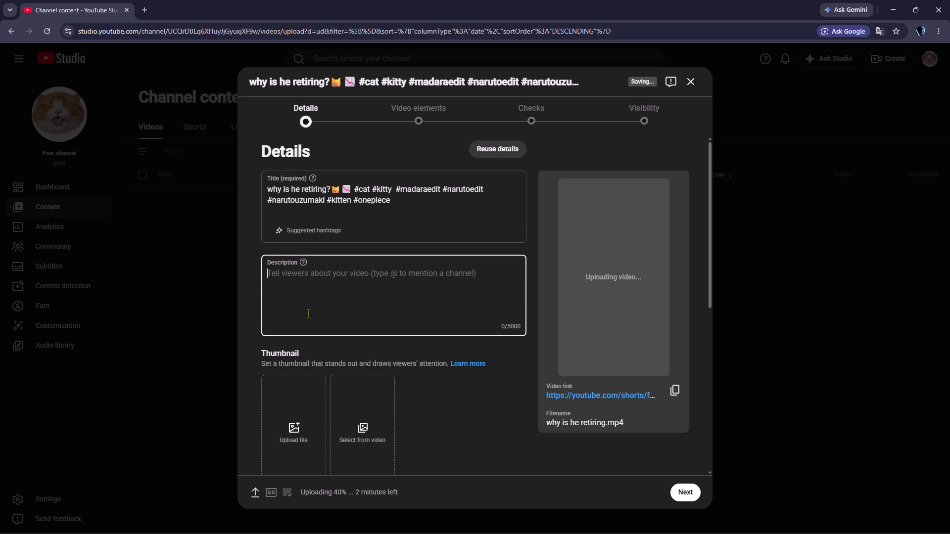
{"action": "type", "text": "Funny"}
{"action": "key", "text": "space"}
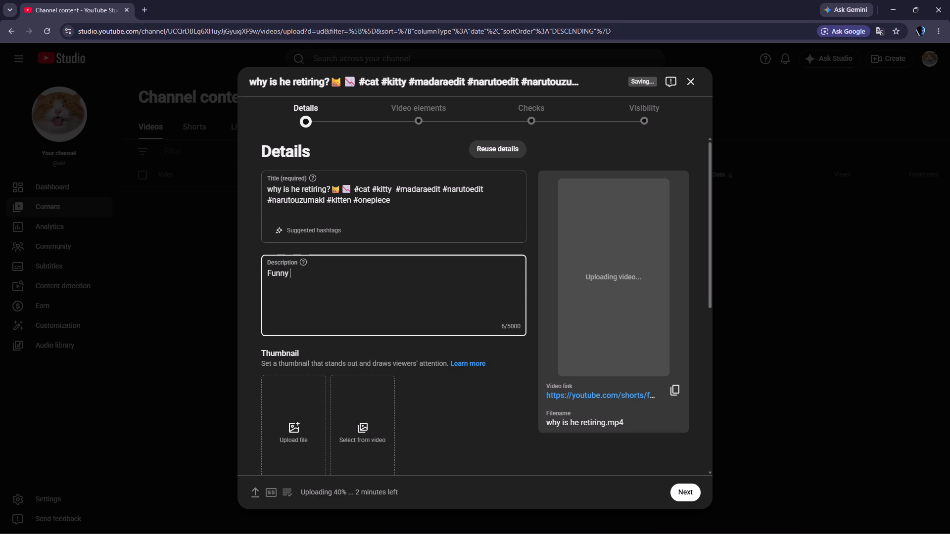
{"action": "type", "text": "Cat meme"}
{"action": "key", "text": "Return"}
{"action": "key", "text": "Return"}
{"action": "type", "text": "Luao"}
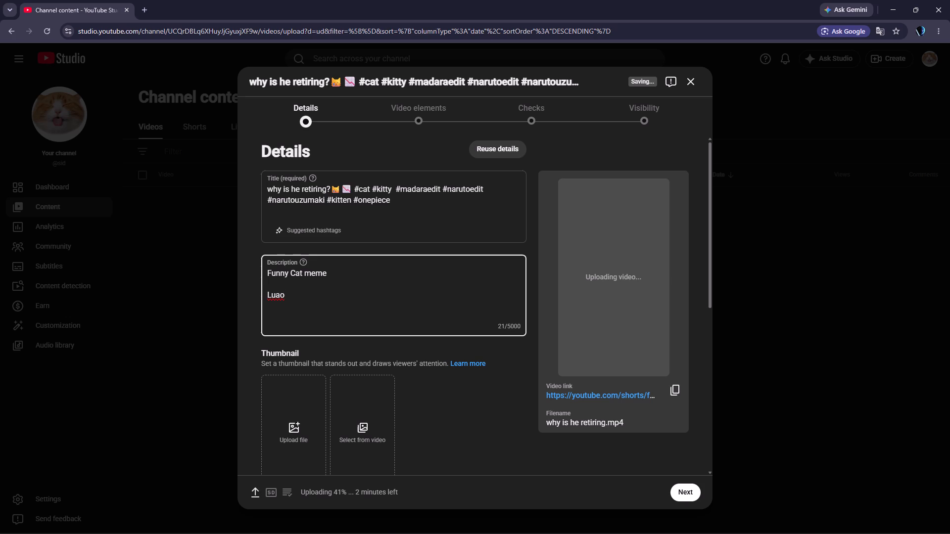
{"action": "key", "text": "shift+Return"}
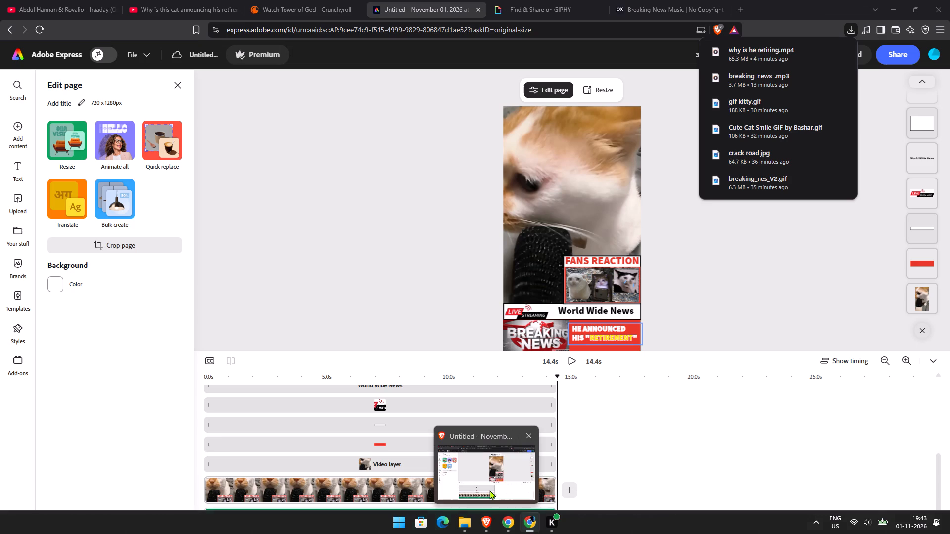
Switch to Brave and copy the full description, including its hashtags, from the YouTube Short "Why is this cat announcing his retirement?".
{"action": "left_click", "coordinate": [489, 490]}
{"action": "left_click", "coordinate": [184, 7]}
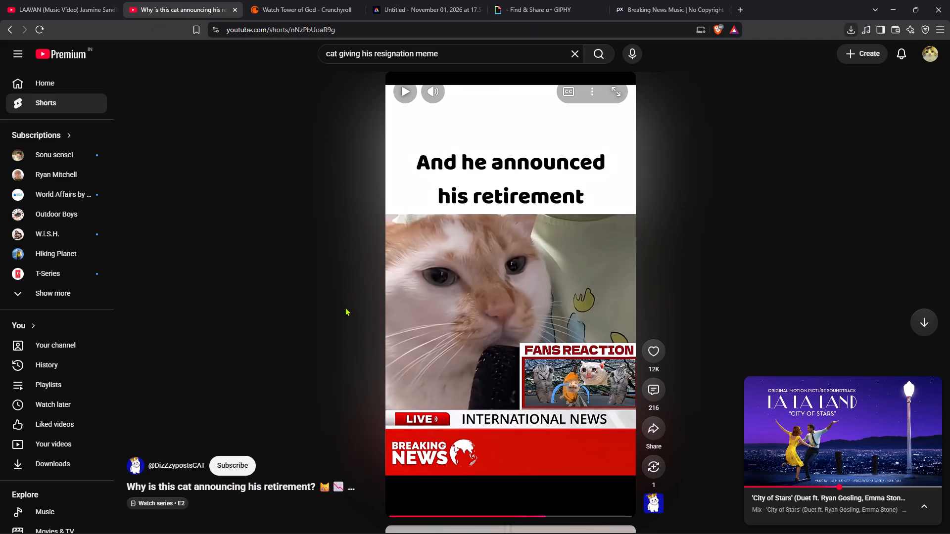
{"action": "left_click", "coordinate": [174, 484]}
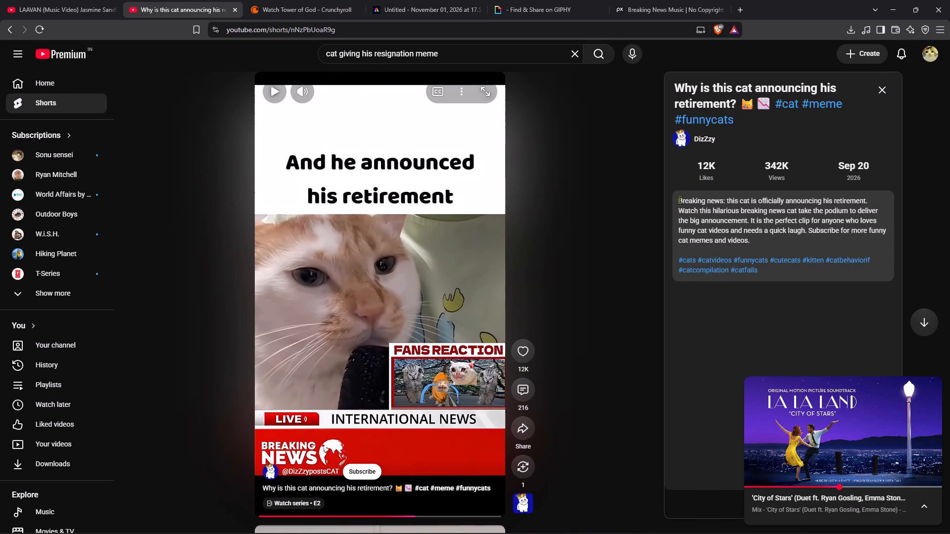
{"action": "left_click_drag", "start_coordinate": [679, 199], "coordinate": [768, 238]}
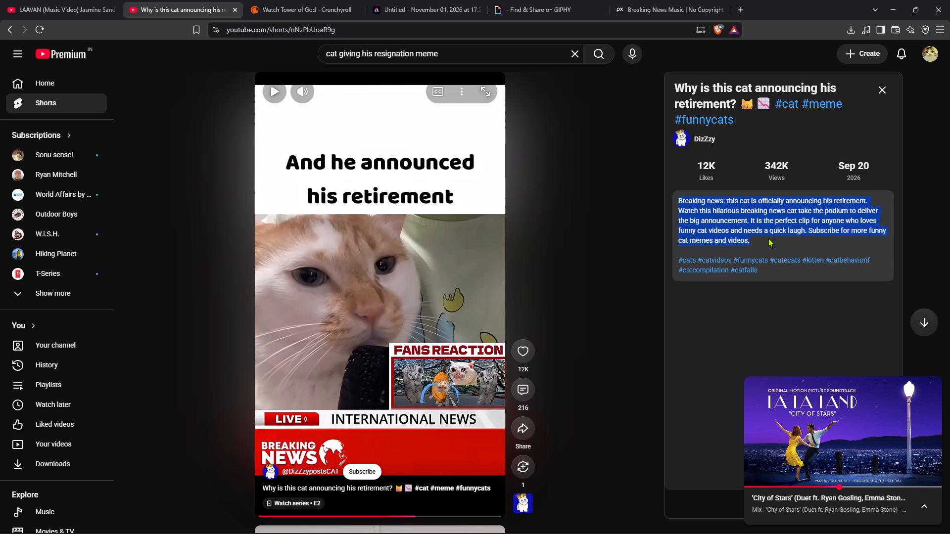
{"action": "left_click_drag", "start_coordinate": [768, 238], "coordinate": [768, 239]}
{"action": "key", "text": "ctrl+c"}
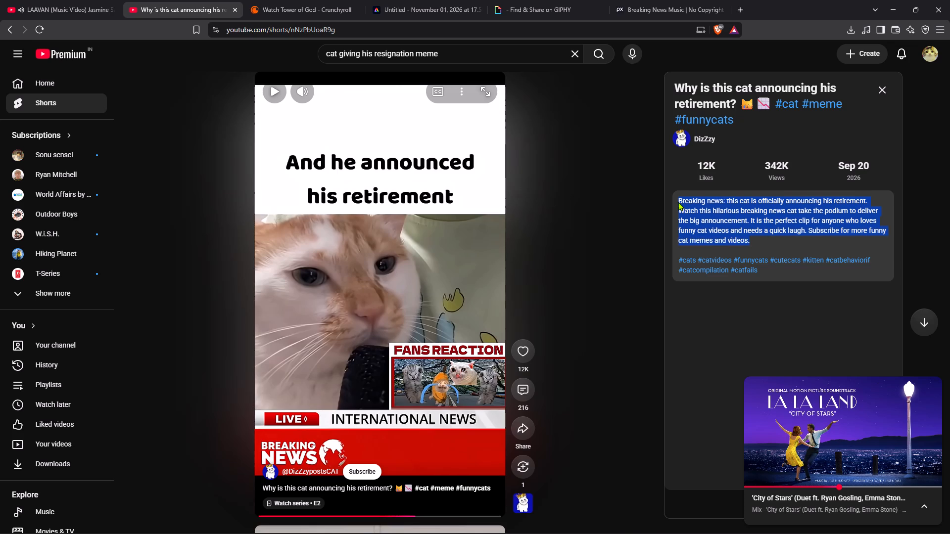
{"action": "left_click", "coordinate": [680, 200]}
{"action": "left_click_drag", "start_coordinate": [677, 199], "coordinate": [763, 275]}
{"action": "key", "text": "ctrl+c"}
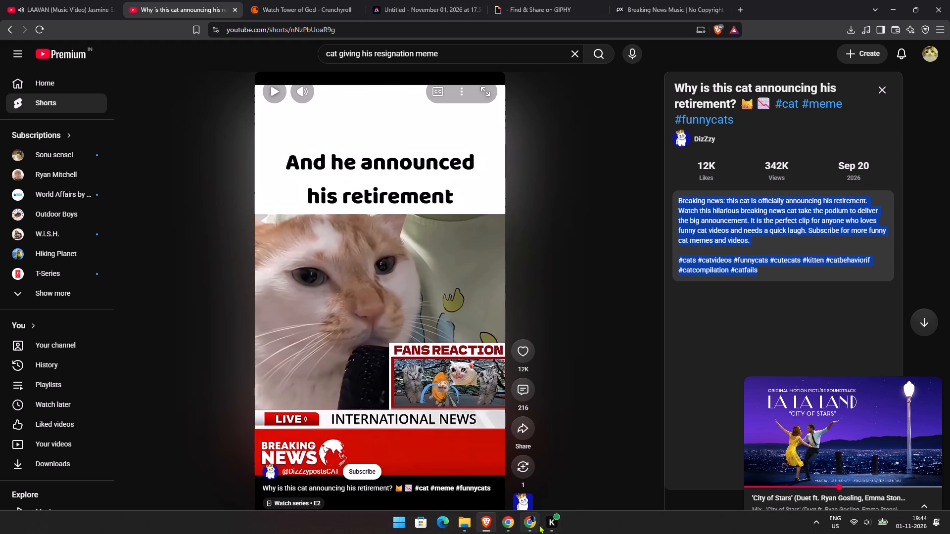
Back in Chrome, replace "Luao" in the video description with the copied breaking-news text and hashtags, keeping "Funny Cat meme" above.
{"action": "left_click", "coordinate": [537, 525]}
{"action": "left_click", "coordinate": [356, 273]}
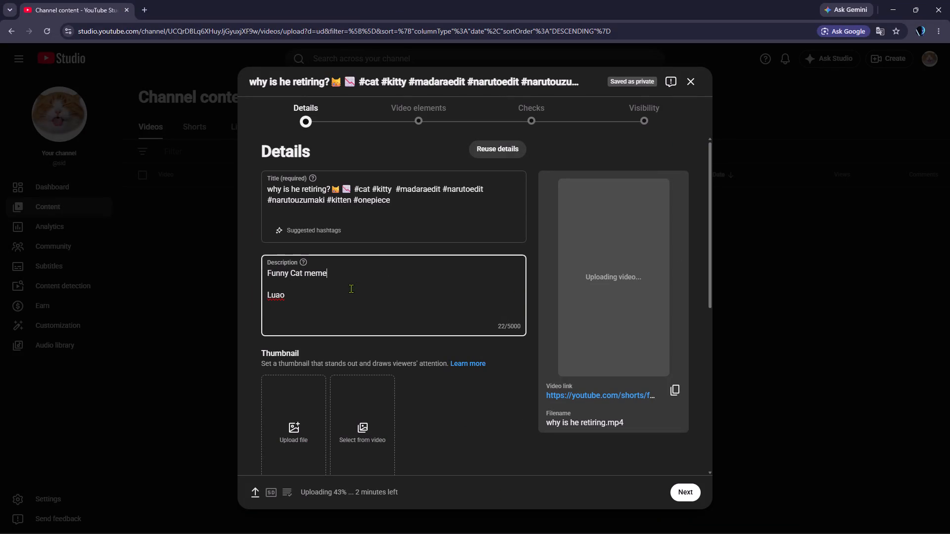
{"action": "double_click", "coordinate": [340, 300]}
{"action": "key", "text": "BackSpace"}
{"action": "key", "text": "BackSpace"}
{"action": "key", "text": "BackSpace"}
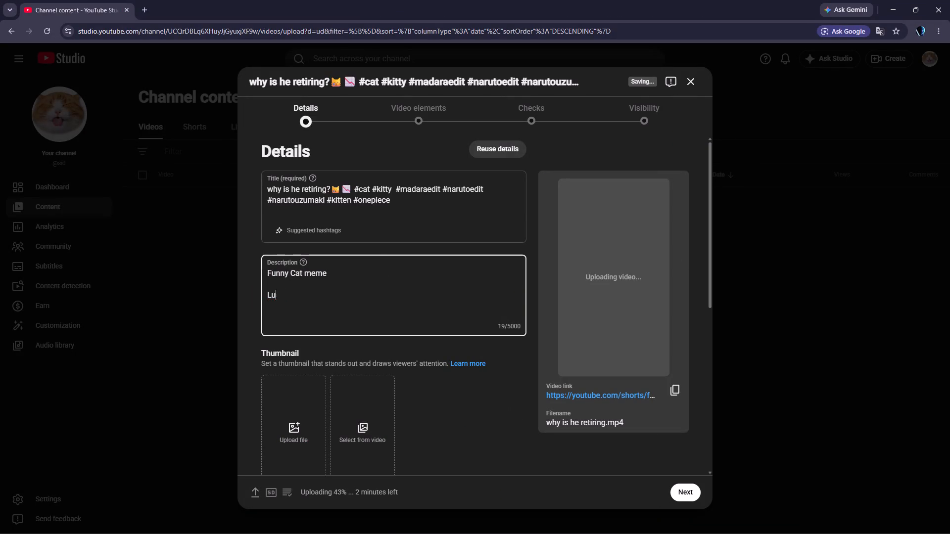
{"action": "key", "text": "BackSpace"}
{"action": "key", "text": "BackSpace"}
{"action": "key", "text": "ctrl+v"}
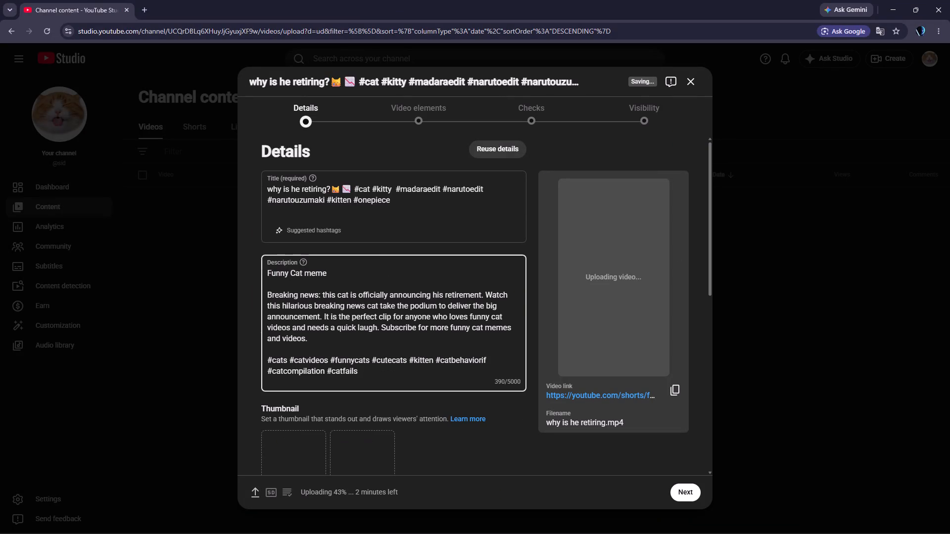
Open the selection of a frame from the video for the thumbnail.
{"action": "scroll", "coordinate": [380, 335], "scroll_direction": "down", "scroll_amount": 4}
{"action": "scroll", "coordinate": [333, 219], "scroll_direction": "up", "scroll_amount": 2}
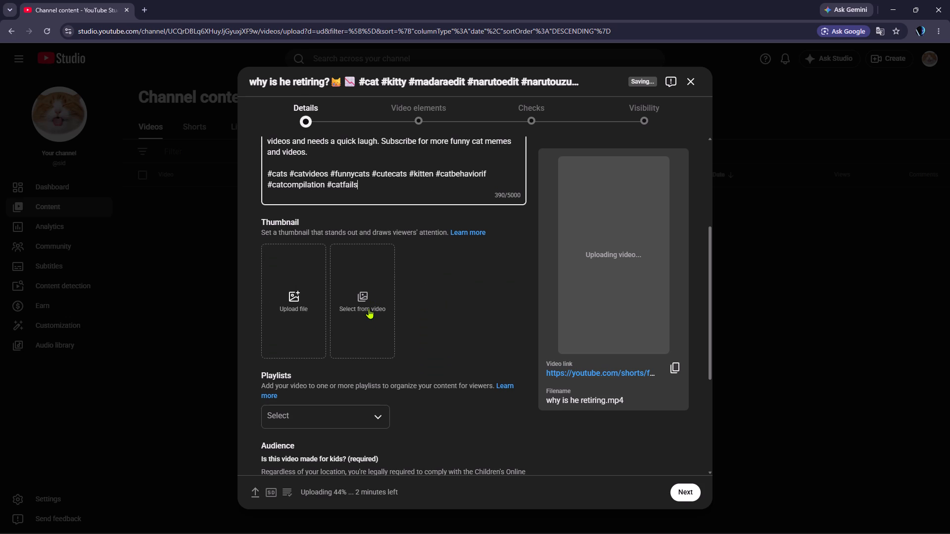
{"action": "left_click", "coordinate": [368, 306]}
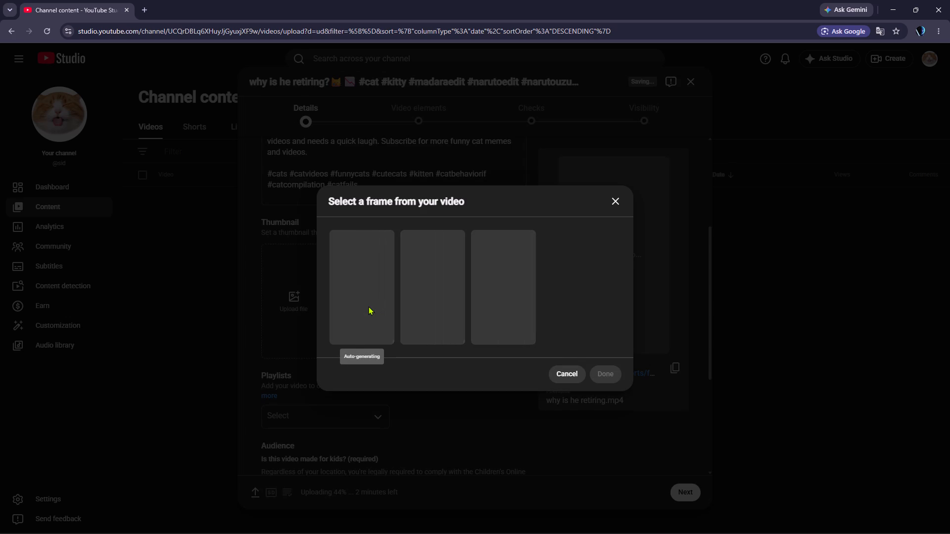
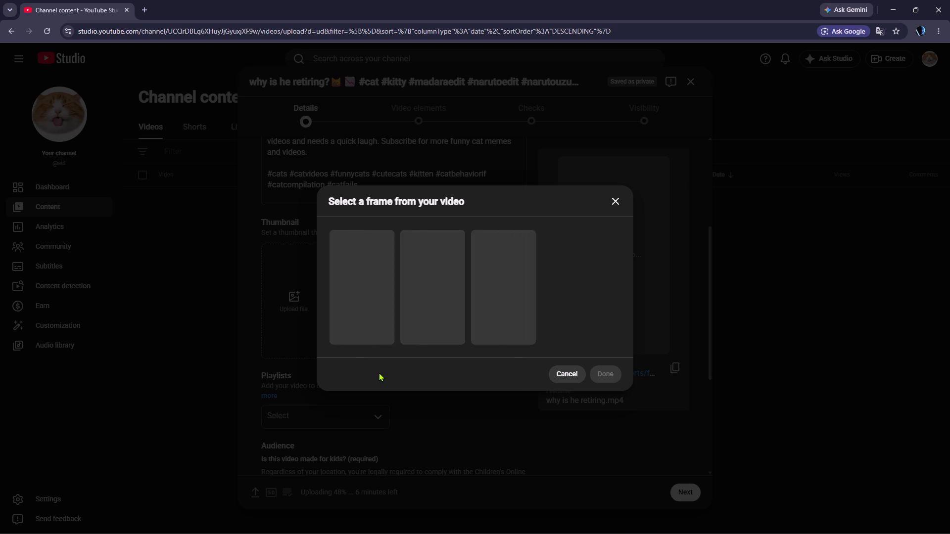
Try to pick the third auto-generated video frame as the Short's thumbnail.
{"action": "left_click", "coordinate": [503, 292]}
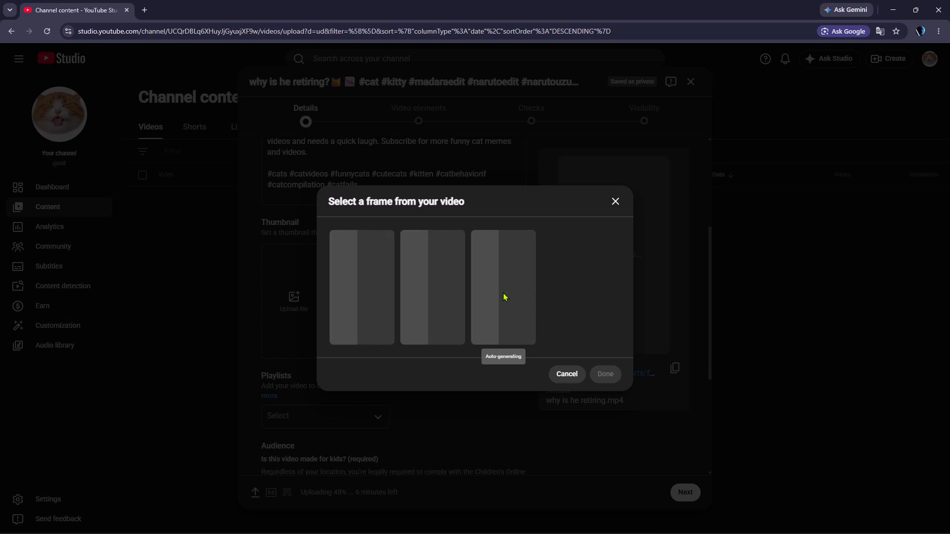
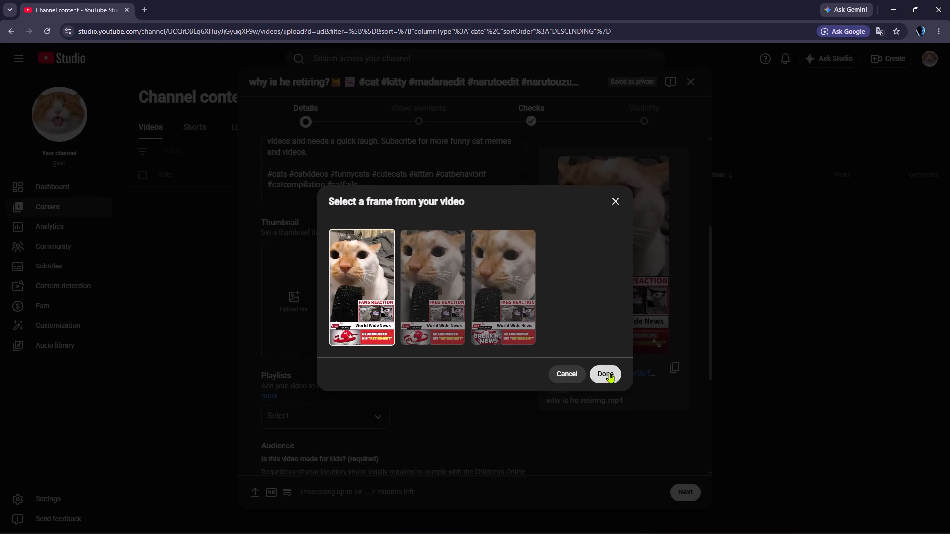
Apply the first auto-generated video frame as the Short's thumbnail.
{"action": "left_click", "coordinate": [609, 373]}
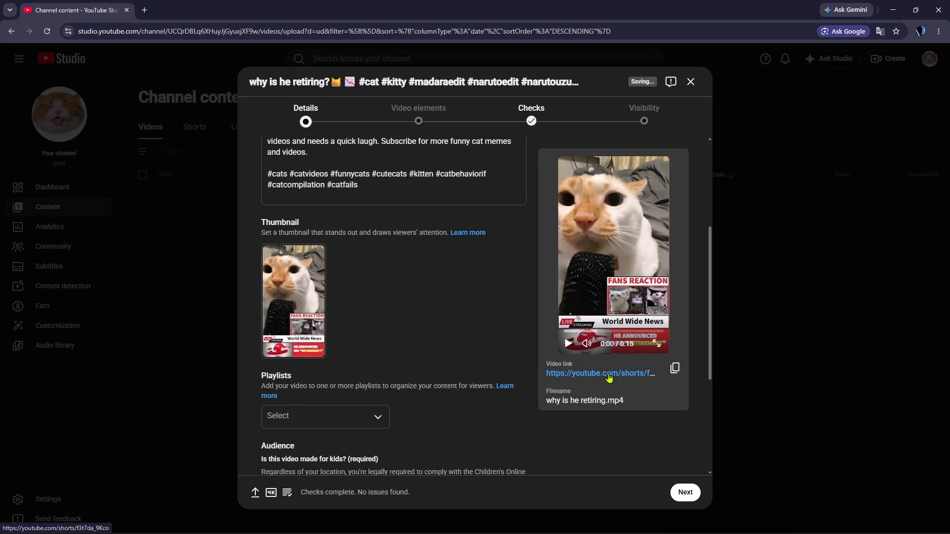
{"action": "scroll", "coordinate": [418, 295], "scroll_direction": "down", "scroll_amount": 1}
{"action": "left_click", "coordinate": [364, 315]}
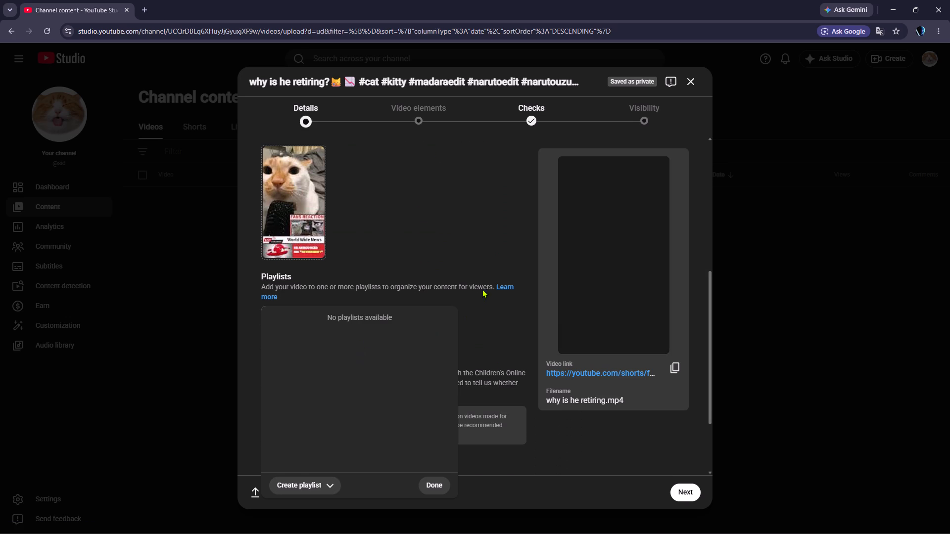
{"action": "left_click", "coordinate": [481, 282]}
Set the Short's audience to "Yes, it's made for kids".
{"action": "scroll", "coordinate": [426, 324], "scroll_direction": "down", "scroll_amount": 1}
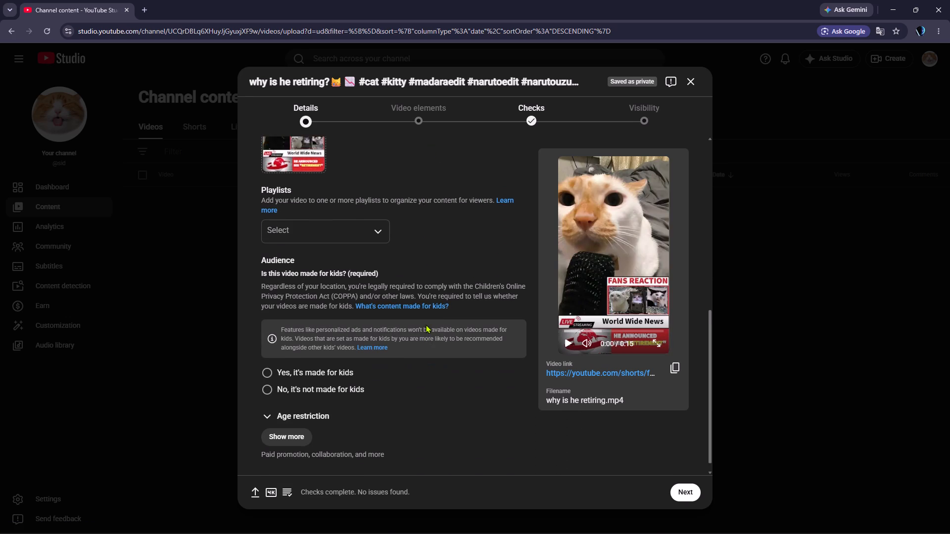
{"action": "left_click", "coordinate": [269, 378]}
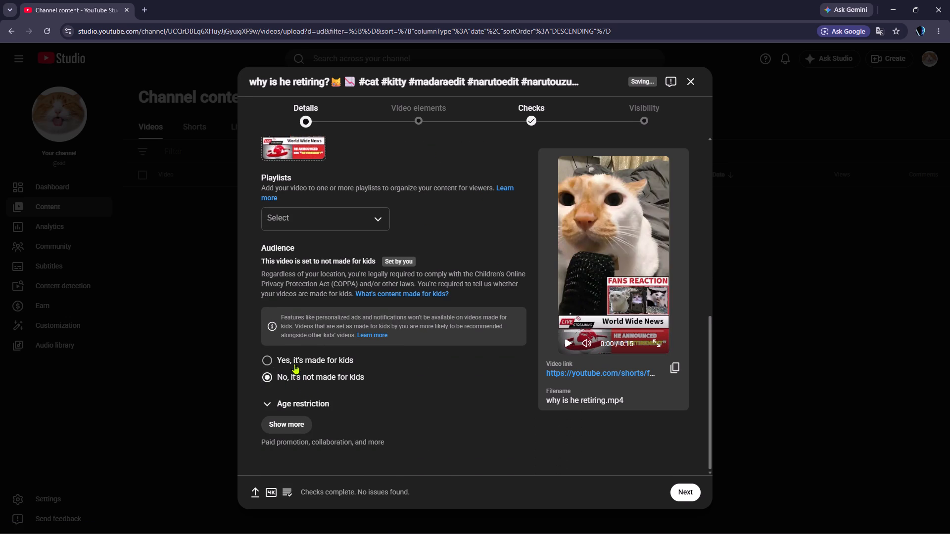
{"action": "left_click", "coordinate": [272, 362]}
Expand the additional details and declare no paid promotion and no AI use for the Short.
{"action": "scroll", "coordinate": [312, 364], "scroll_direction": "down", "scroll_amount": 2}
{"action": "left_click", "coordinate": [284, 417]}
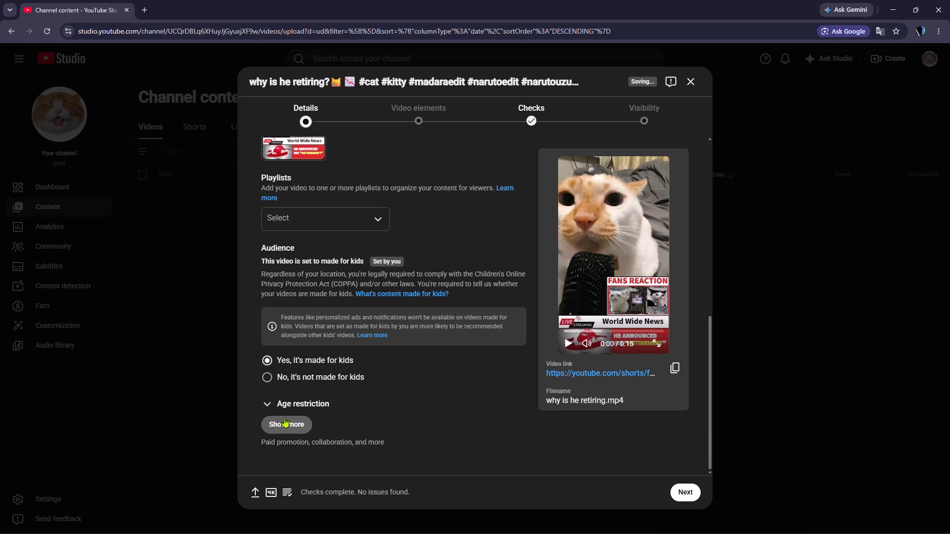
{"action": "scroll", "coordinate": [370, 432], "scroll_direction": "down", "scroll_amount": 3}
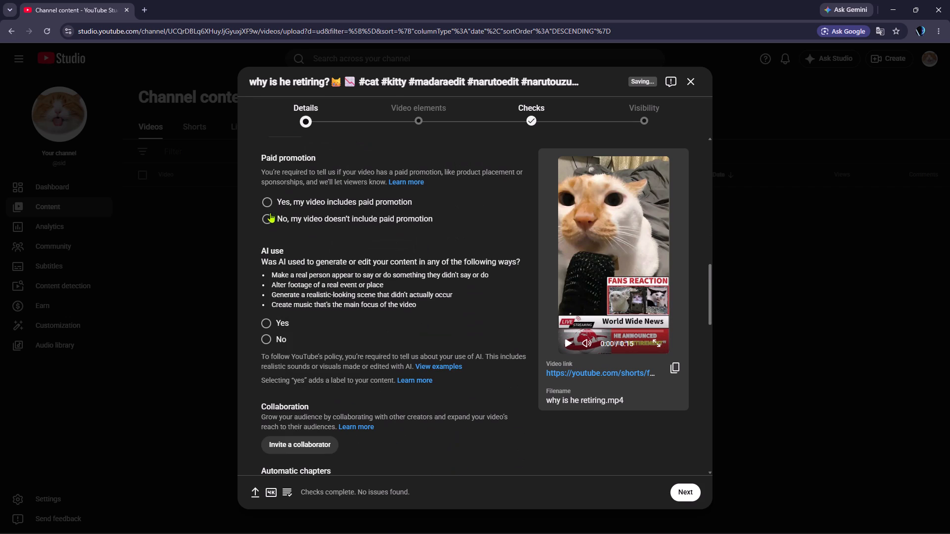
{"action": "left_click", "coordinate": [264, 220]}
{"action": "left_click", "coordinate": [263, 336]}
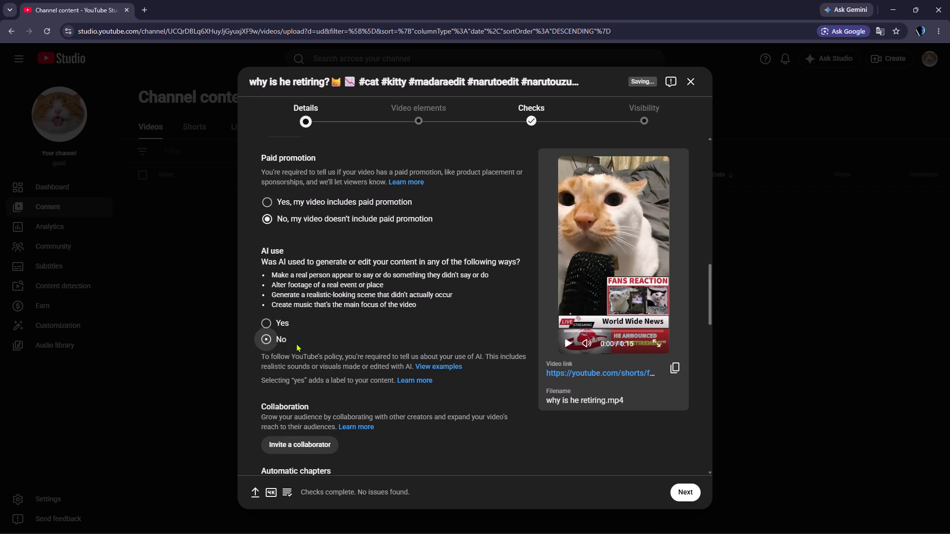
Review the remaining details down to comments and ratings, and continue to the Video elements stage.
{"action": "scroll", "coordinate": [308, 348], "scroll_direction": "down", "scroll_amount": 6}
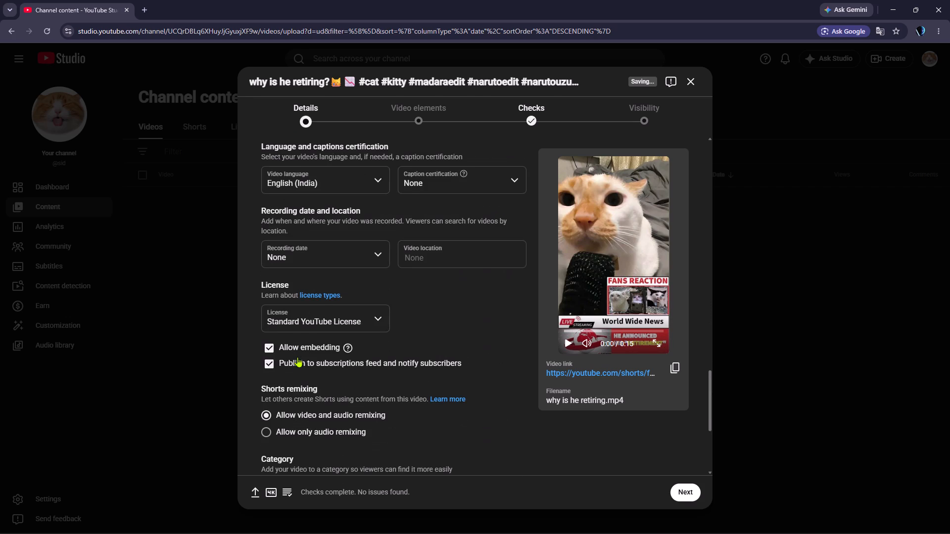
{"action": "scroll", "coordinate": [297, 356], "scroll_direction": "down", "scroll_amount": 2}
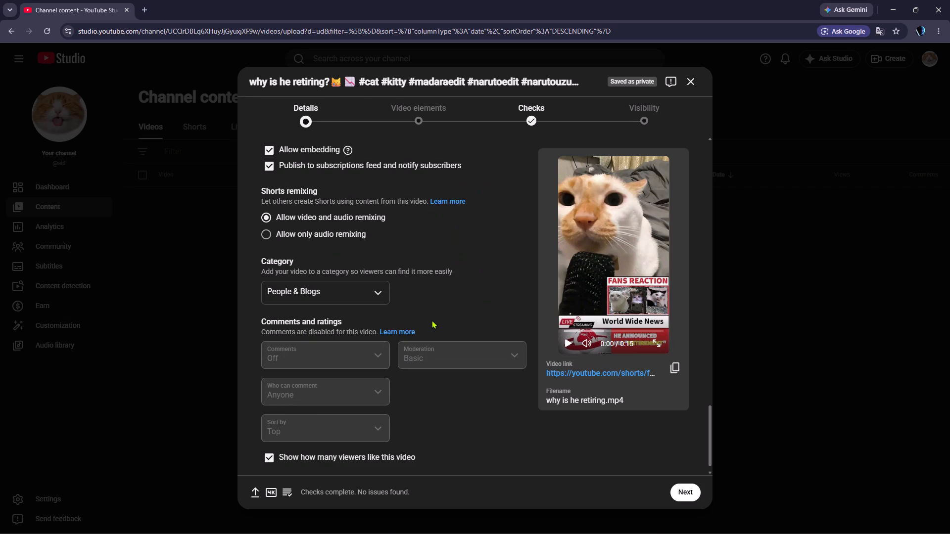
{"action": "scroll", "coordinate": [431, 320], "scroll_direction": "down", "scroll_amount": 2}
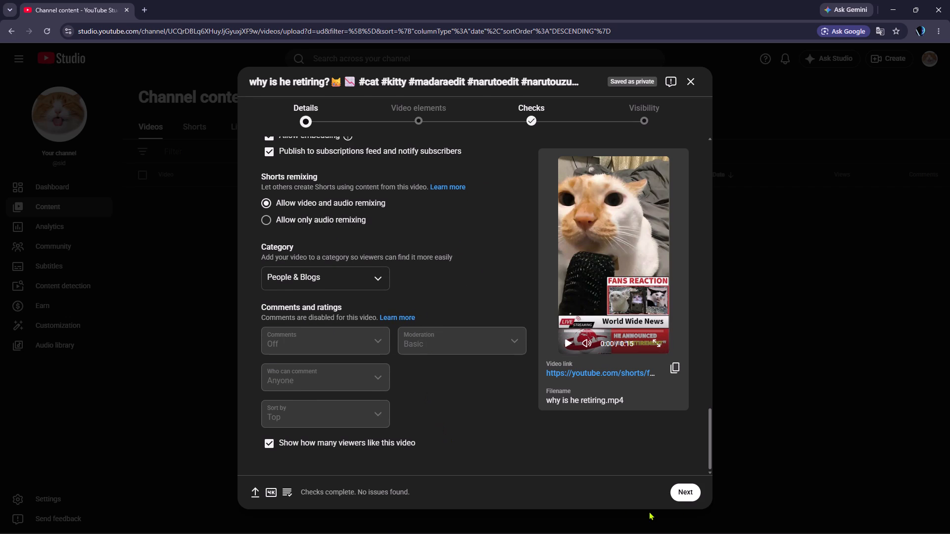
{"action": "left_click", "coordinate": [688, 497]}
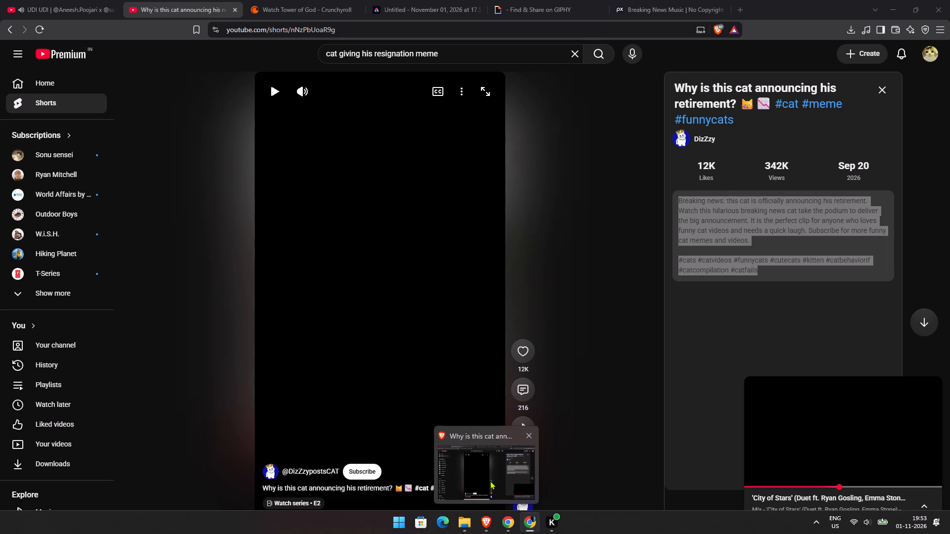
Switch to Brave, close the current YouTube music video and play "Roop Ku Mantar" from the home feed.
{"action": "left_click", "coordinate": [490, 481]}
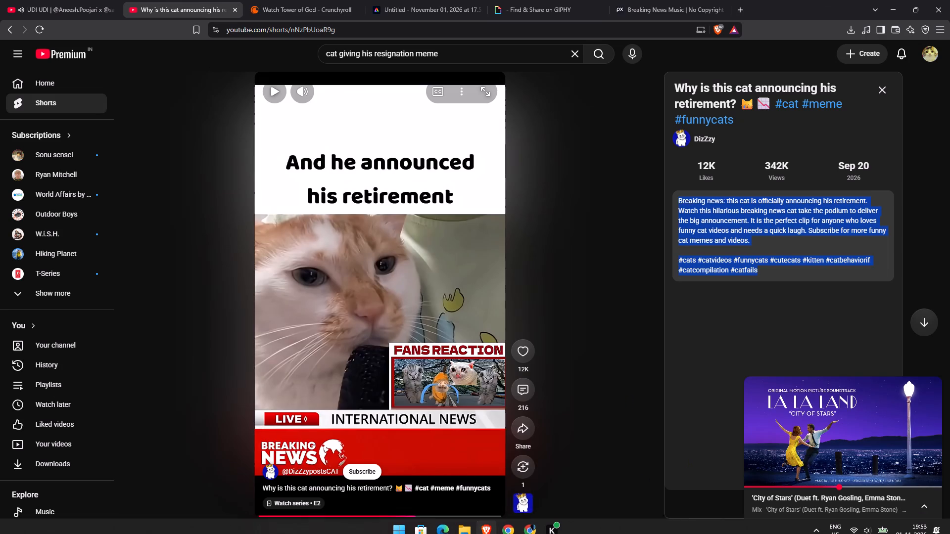
{"action": "left_click", "coordinate": [76, 2]}
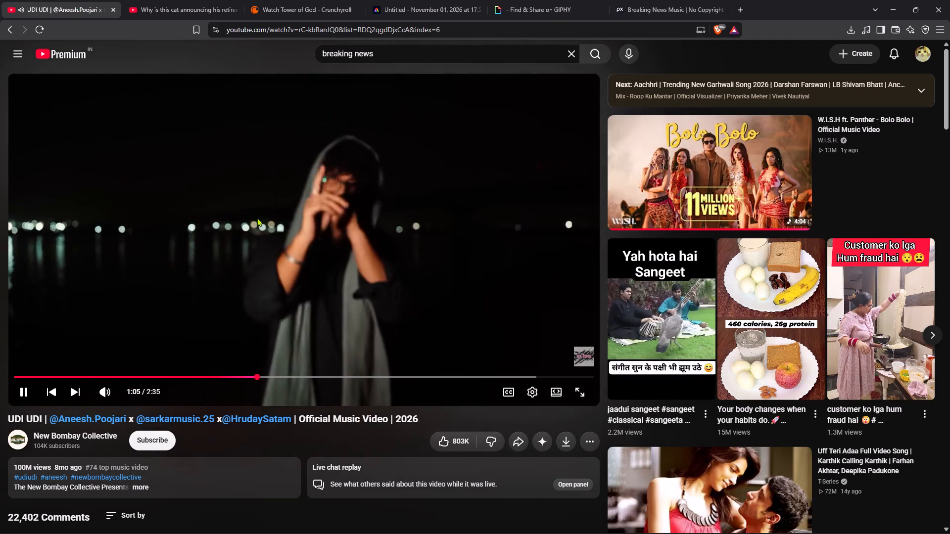
{"action": "left_click", "coordinate": [41, 50]}
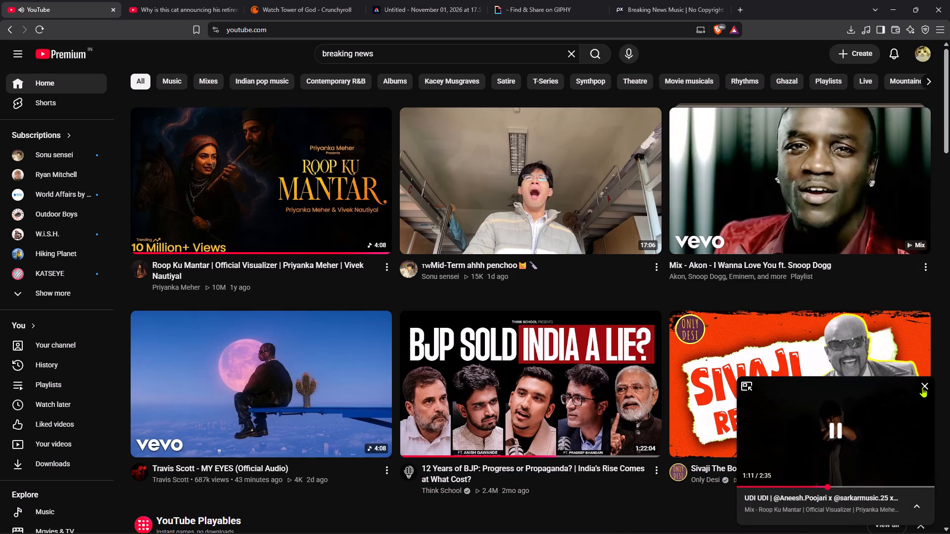
{"action": "left_click", "coordinate": [922, 387]}
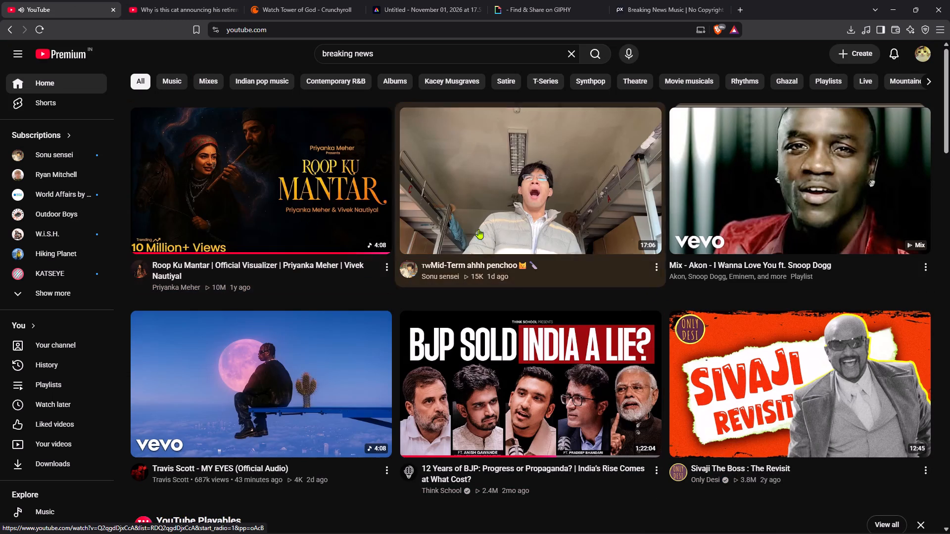
{"action": "left_click", "coordinate": [238, 158]}
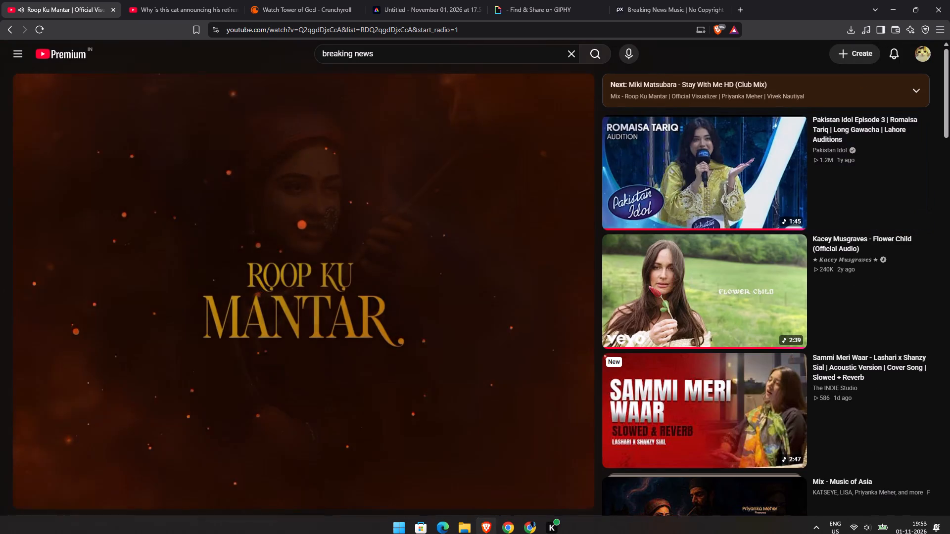
Return to YouTube Studio in Chrome and advance the upload past Video elements and Checks to the Visibility stage.
{"action": "left_click", "coordinate": [527, 528]}
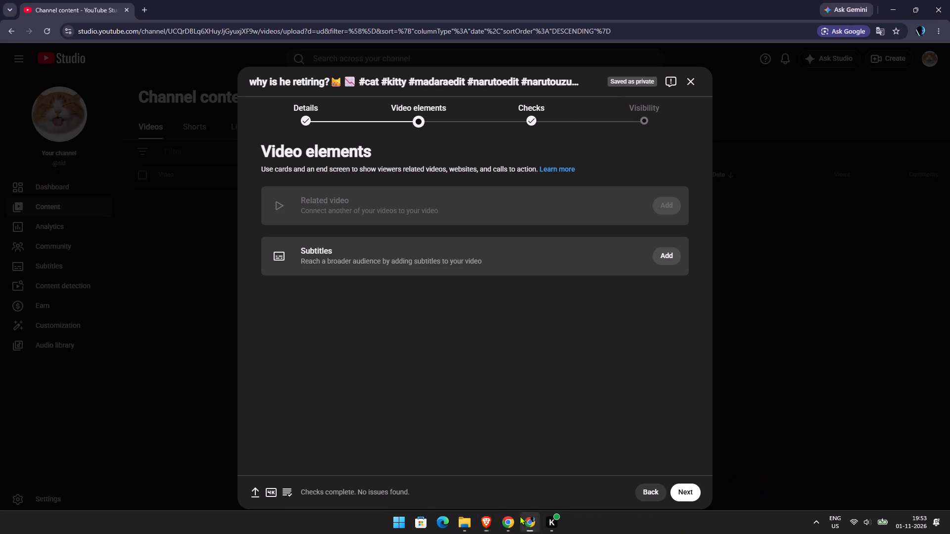
{"action": "left_click", "coordinate": [685, 489]}
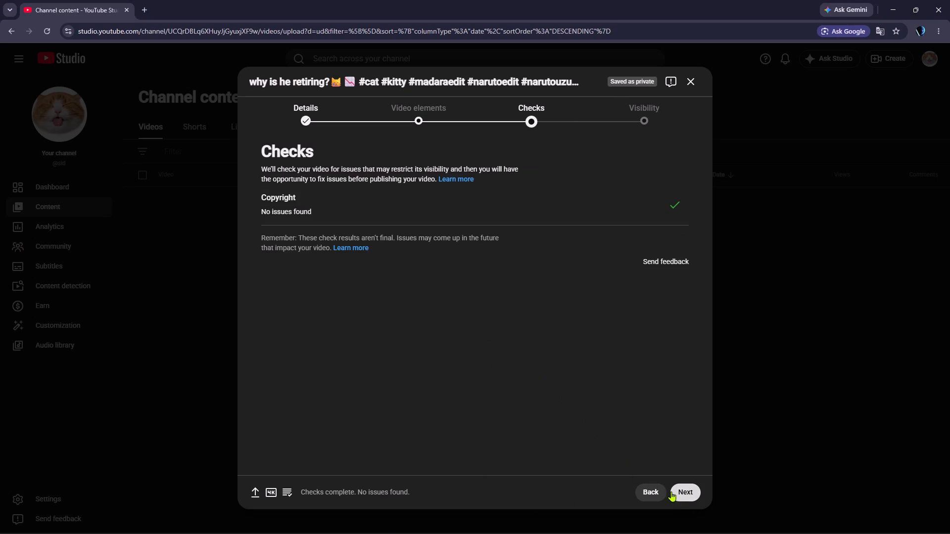
{"action": "left_click", "coordinate": [686, 492]}
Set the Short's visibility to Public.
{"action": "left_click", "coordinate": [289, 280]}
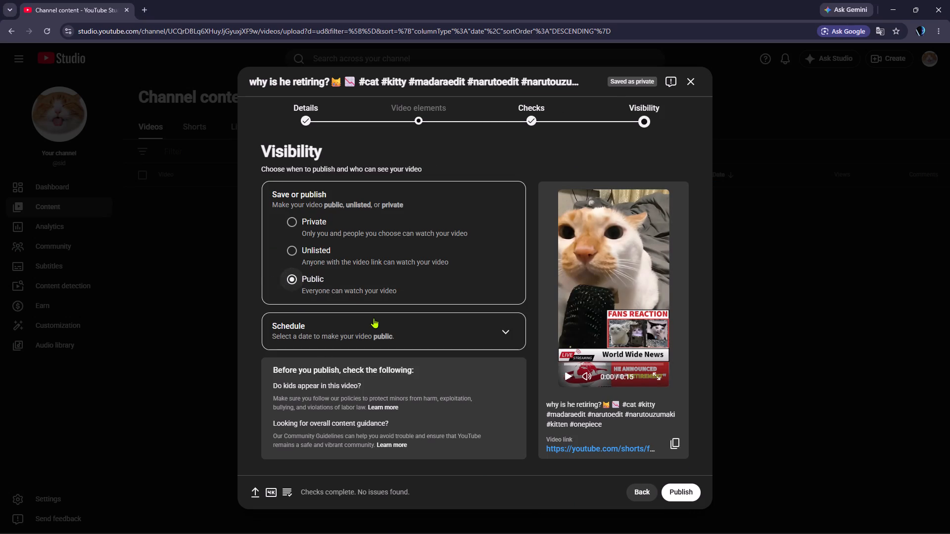
Set the Short's public release schedule to Nov 1, 2026 at 8:00 PM.
{"action": "scroll", "coordinate": [374, 319], "scroll_direction": "down", "scroll_amount": 2}
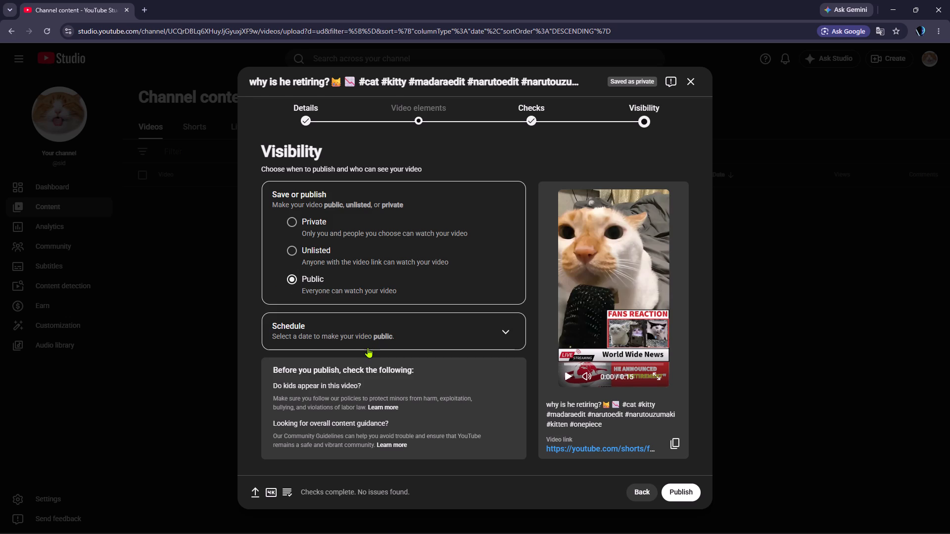
{"action": "left_click", "coordinate": [368, 338]}
{"action": "left_click", "coordinate": [329, 298]}
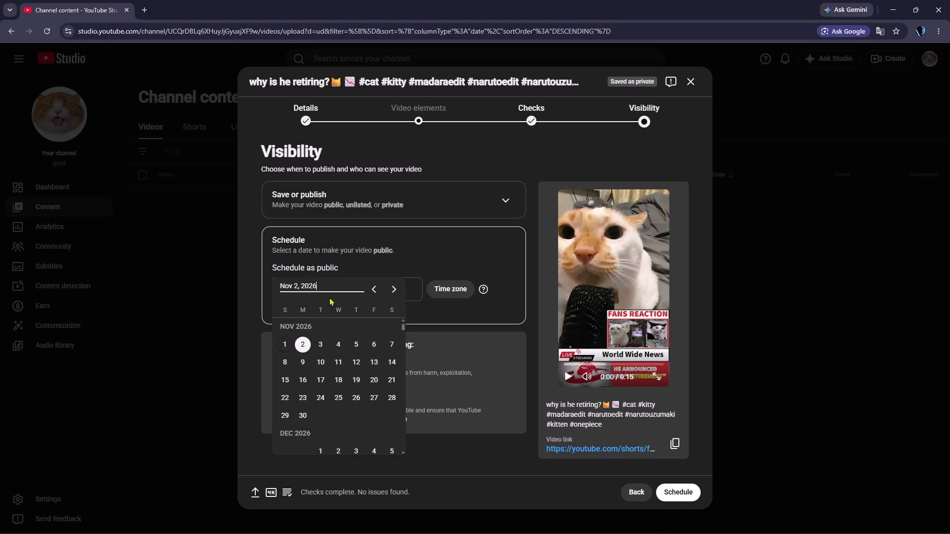
{"action": "left_click", "coordinate": [286, 340]}
{"action": "left_click", "coordinate": [385, 294]}
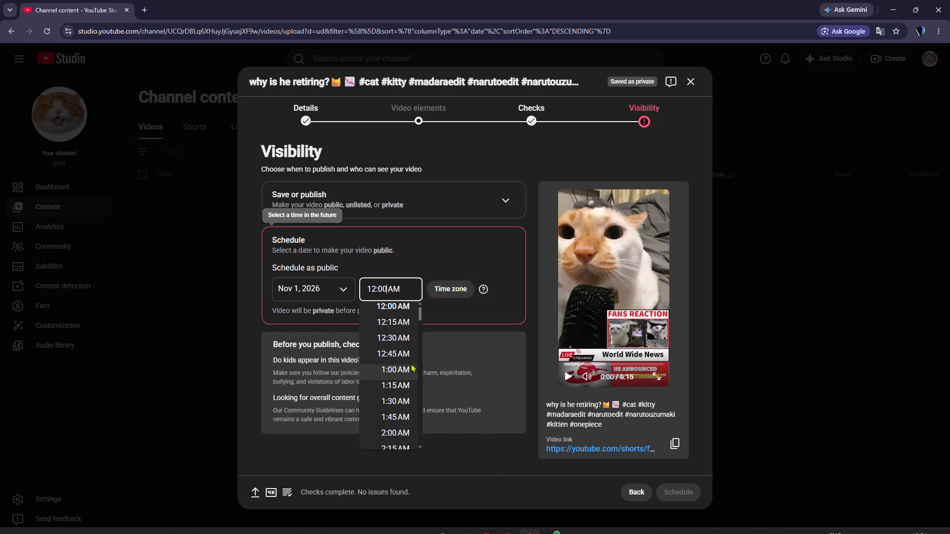
{"action": "scroll", "coordinate": [399, 356], "scroll_direction": "down", "scroll_amount": 12}
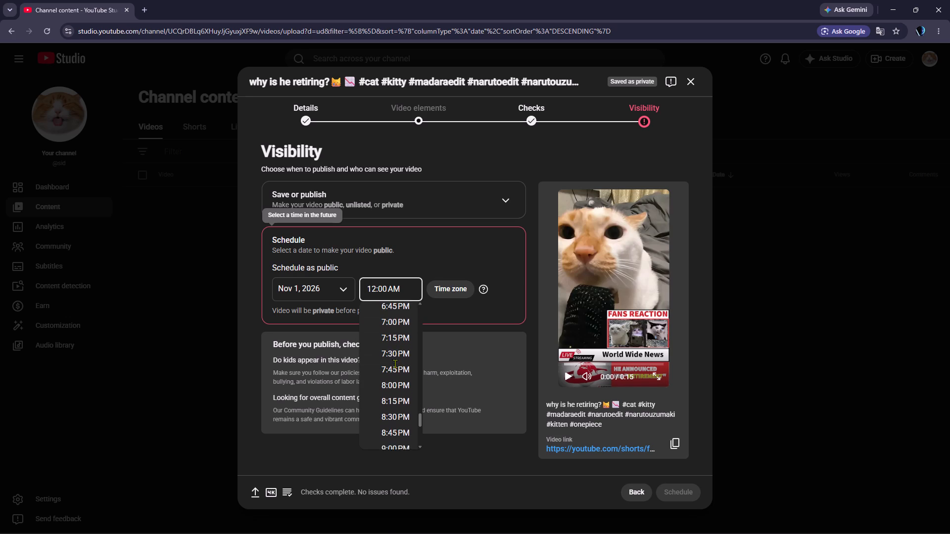
{"action": "scroll", "coordinate": [395, 363], "scroll_direction": "down", "scroll_amount": 1}
{"action": "scroll", "coordinate": [395, 363], "scroll_direction": "up", "scroll_amount": 1}
{"action": "left_click", "coordinate": [391, 383]}
Select (GMT+0530) Local Time as the schedule's time zone, schedule the Short and dismiss the confirmation.
{"action": "left_click", "coordinate": [445, 296]}
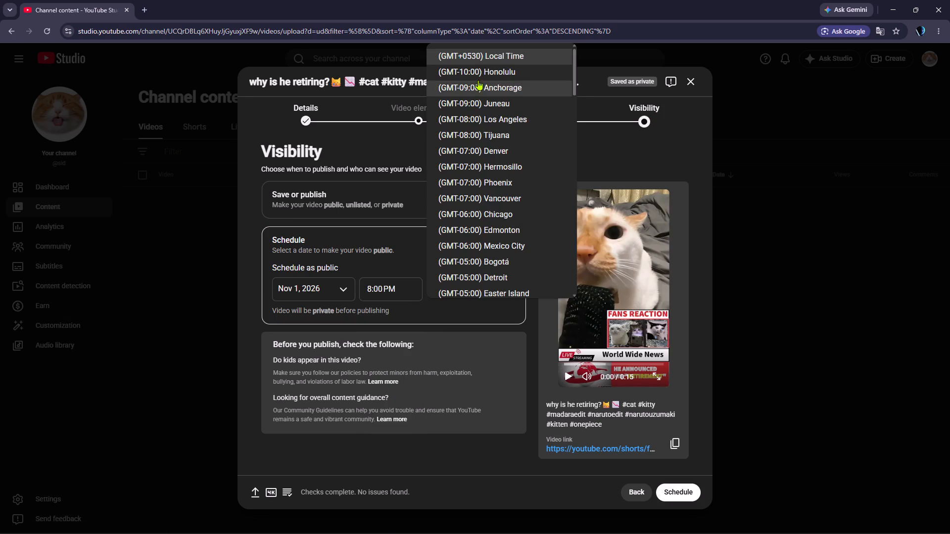
{"action": "left_click", "coordinate": [479, 59]}
{"action": "left_click", "coordinate": [674, 489]}
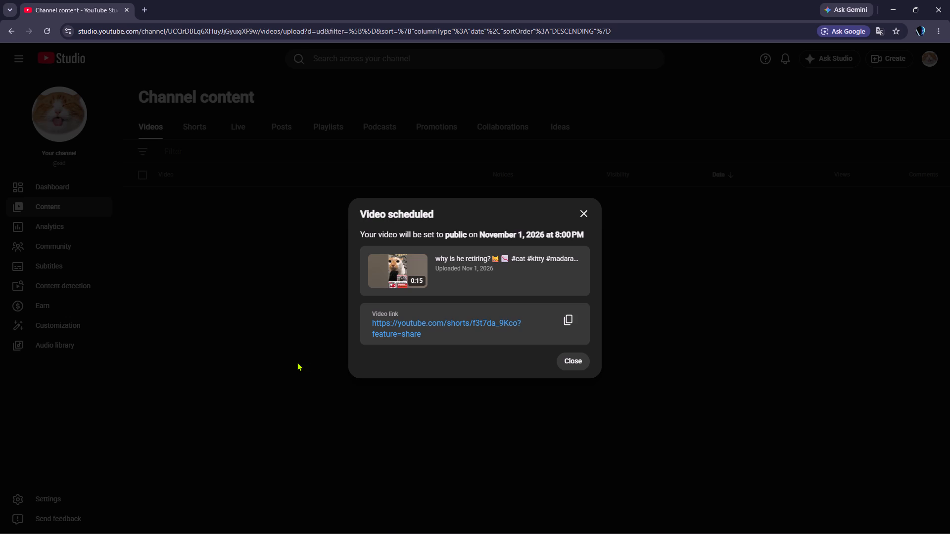
{"action": "left_click", "coordinate": [587, 214]}
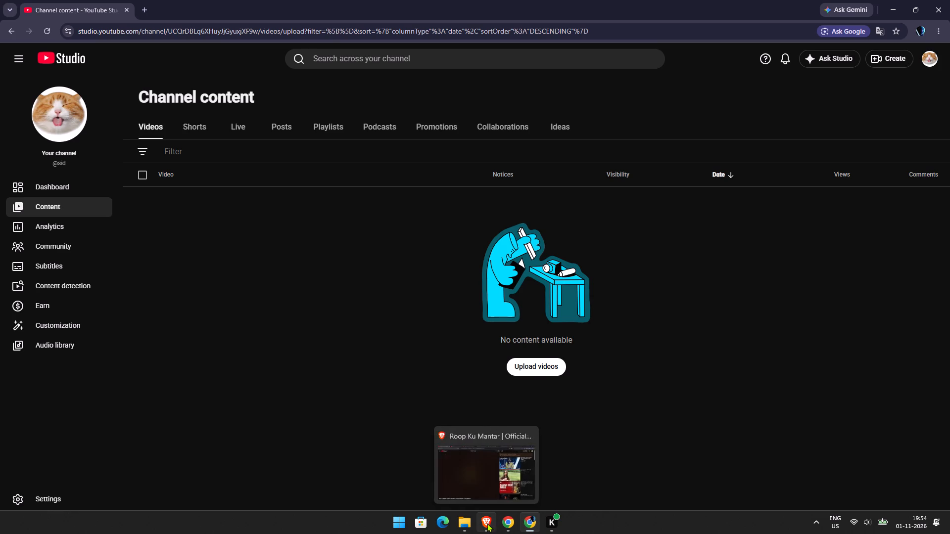
Switch to the Adobe Express project in Brave and leave it for the Adobe Express home page.
{"action": "left_click", "coordinate": [466, 469]}
{"action": "left_click", "coordinate": [390, 7]}
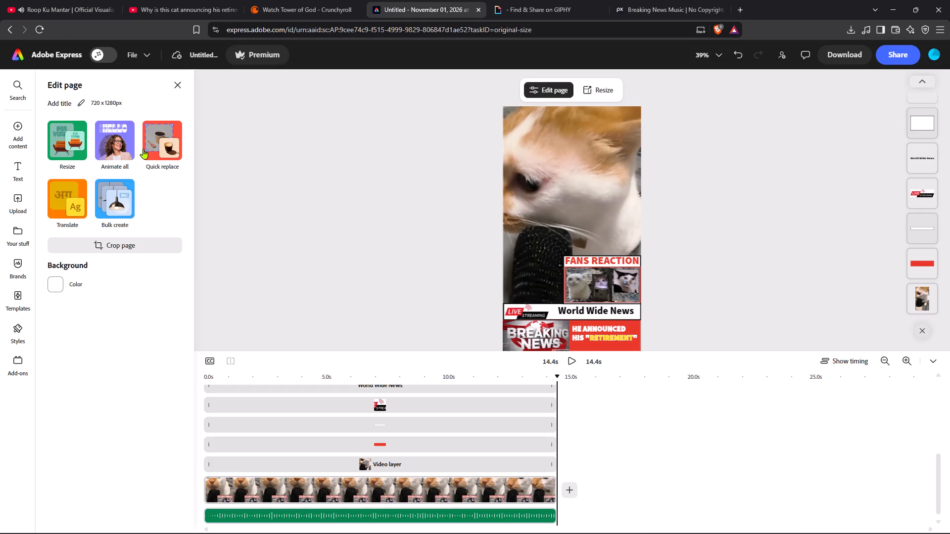
{"action": "left_click", "coordinate": [38, 52]}
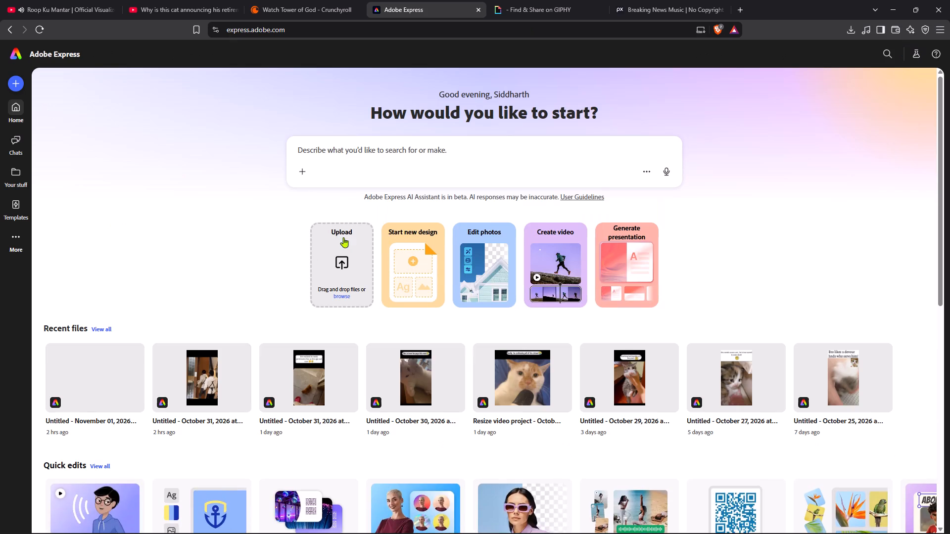
Upload the "staying still" video from the Raw folder inside Videos > kitties.
{"action": "left_click", "coordinate": [343, 255]}
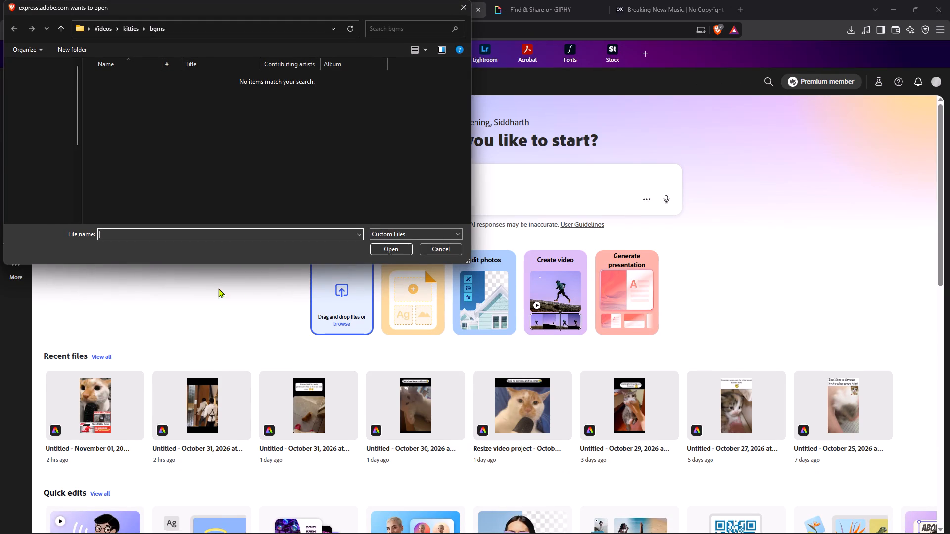
{"action": "left_click", "coordinate": [127, 27]}
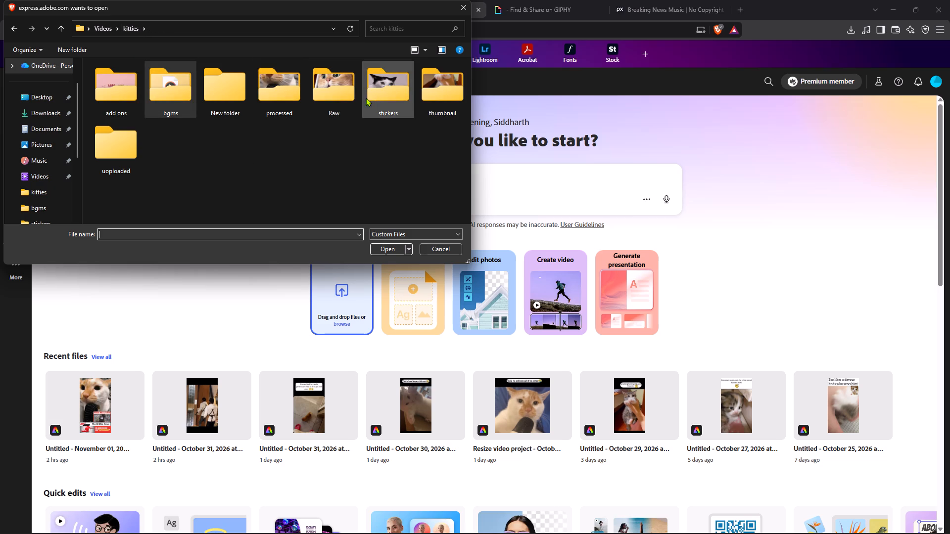
{"action": "left_click", "coordinate": [332, 97]}
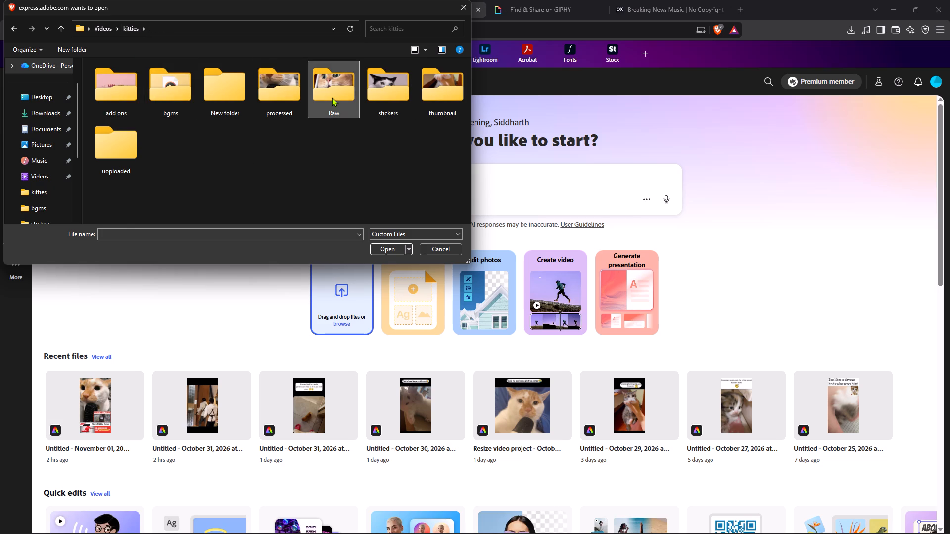
{"action": "double_click", "coordinate": [332, 97]}
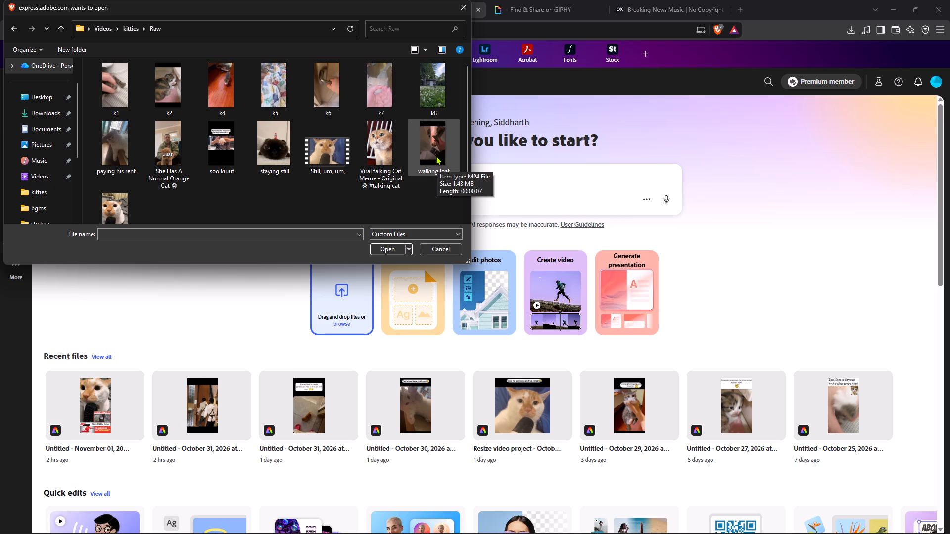
{"action": "left_click", "coordinate": [277, 159]}
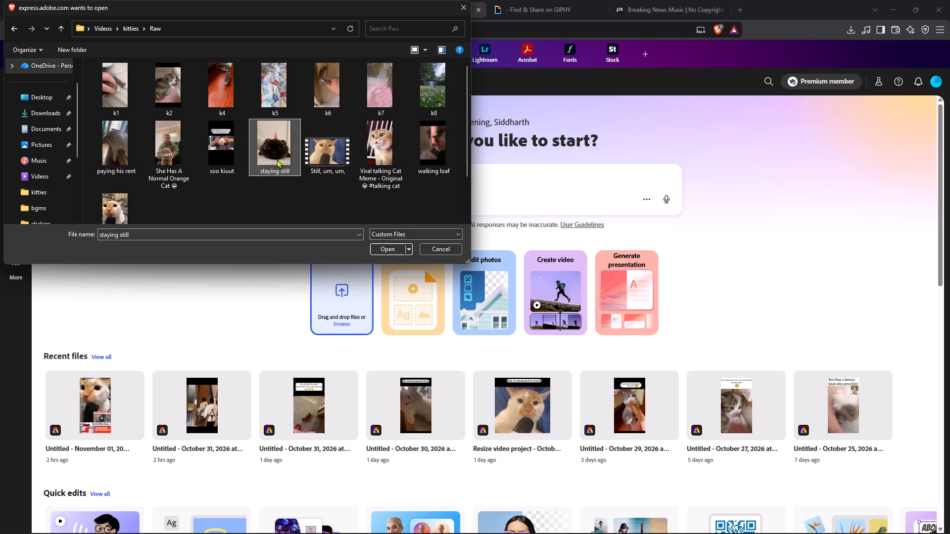
{"action": "left_click", "coordinate": [379, 249]}
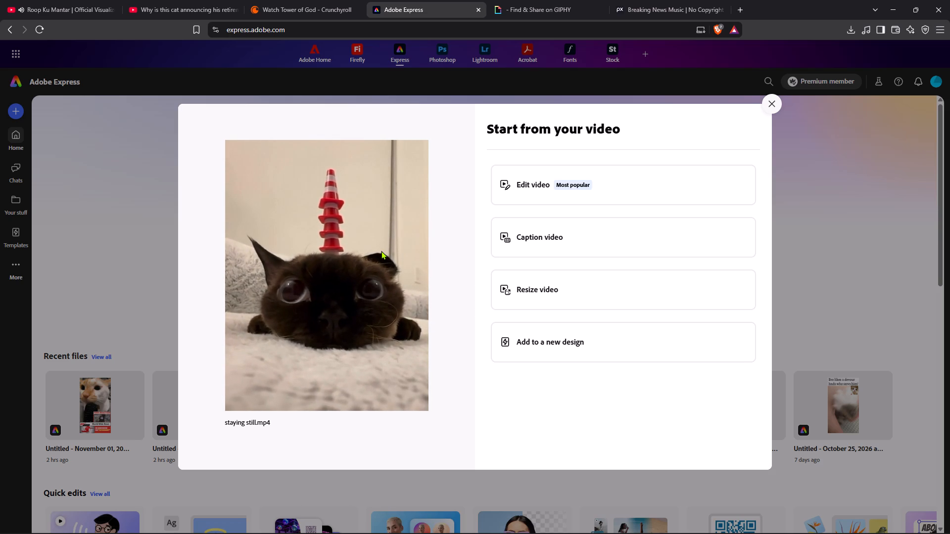
Open the uploaded staying still.mp4 for Edit video.
{"action": "left_click", "coordinate": [531, 189]}
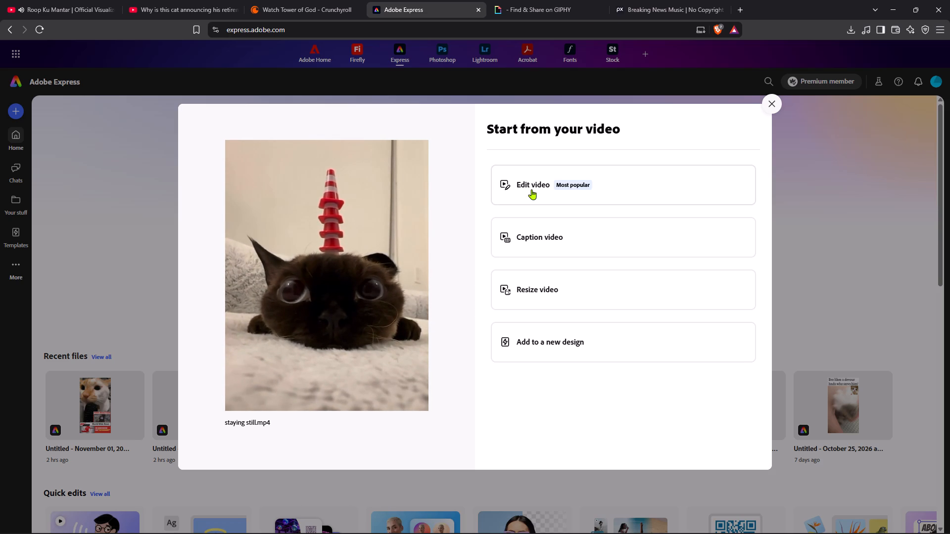